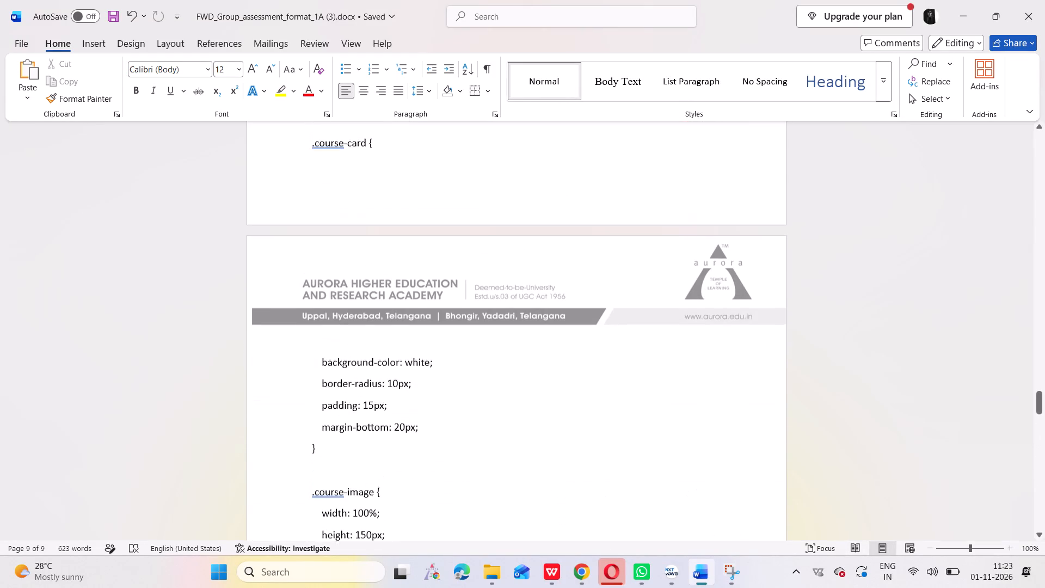
pyautogui.scroll(1, 464, 381)
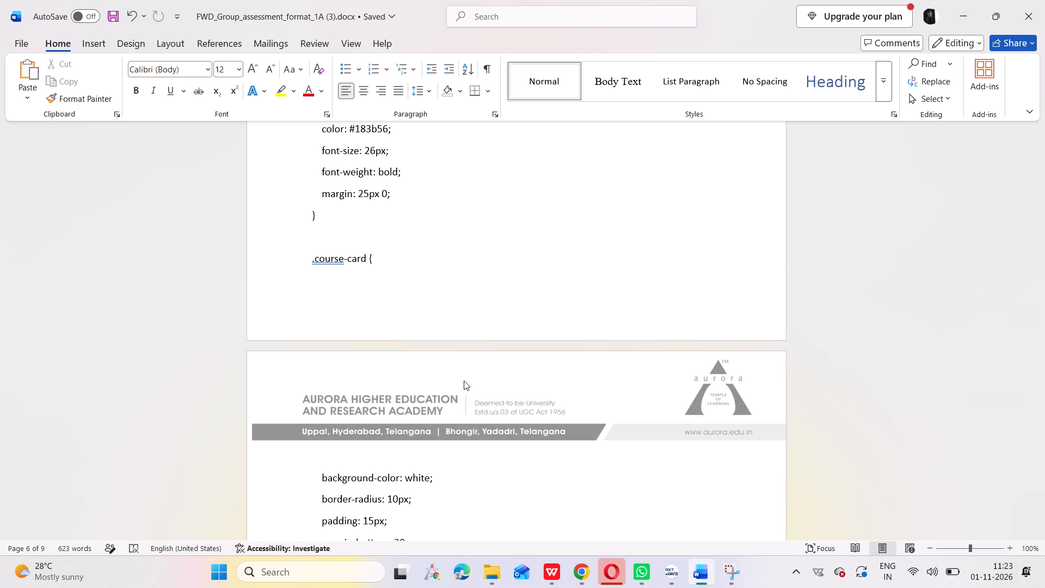
pyautogui.scroll(-4, 464, 381)
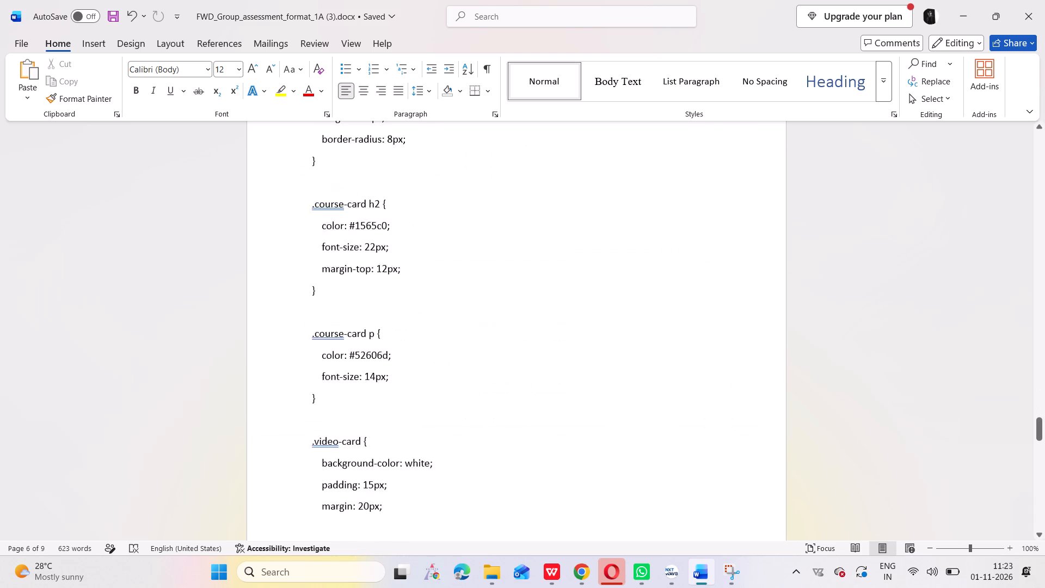
pyautogui.scroll(-5, 464, 381)
pyautogui.scroll(1, 464, 386)
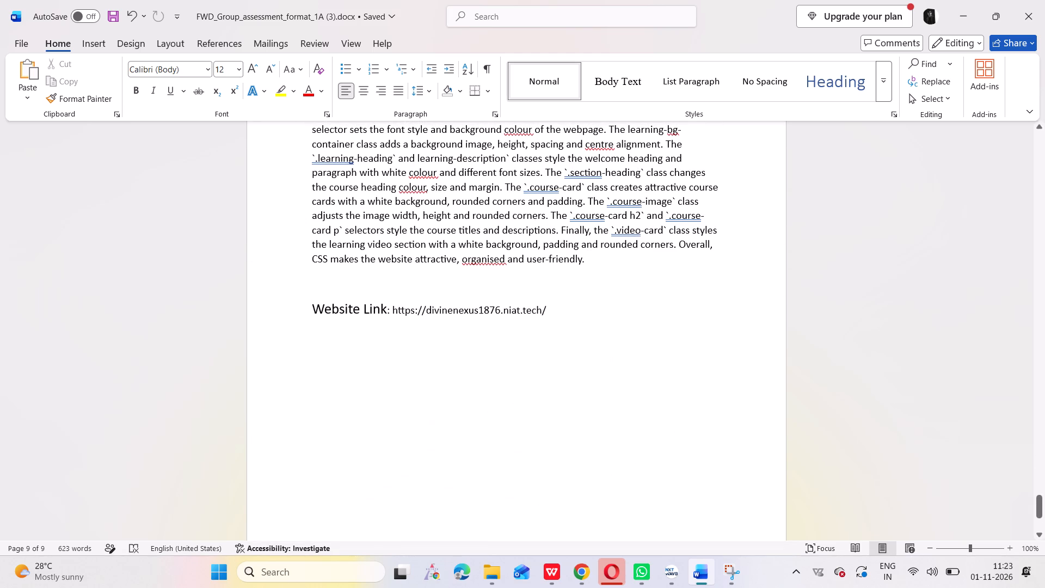
pyautogui.moveTo(392, 309); pyautogui.dragTo(529, 325)
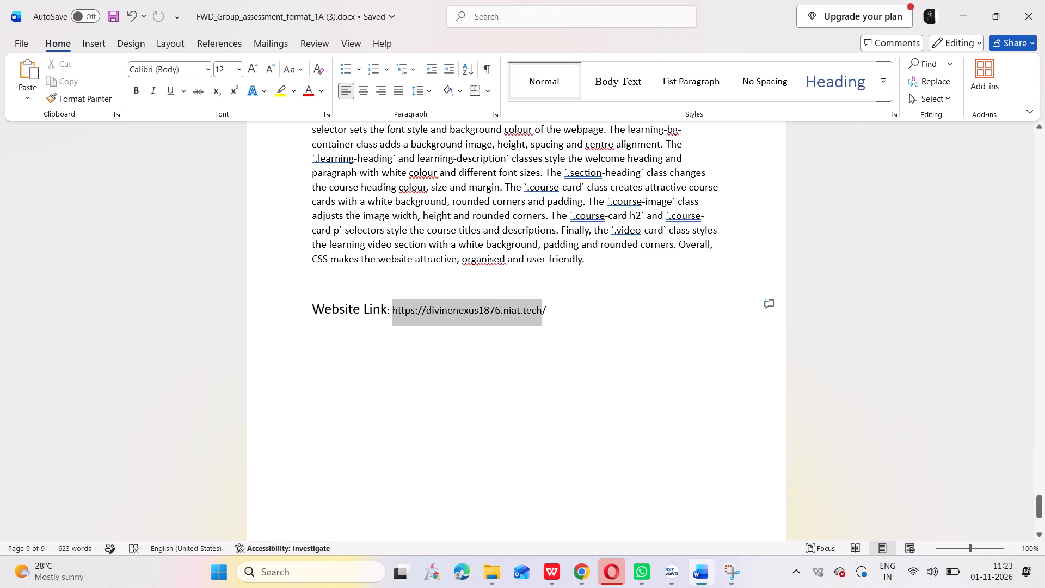
pyautogui.moveTo(529, 325); pyautogui.dragTo(551, 324)
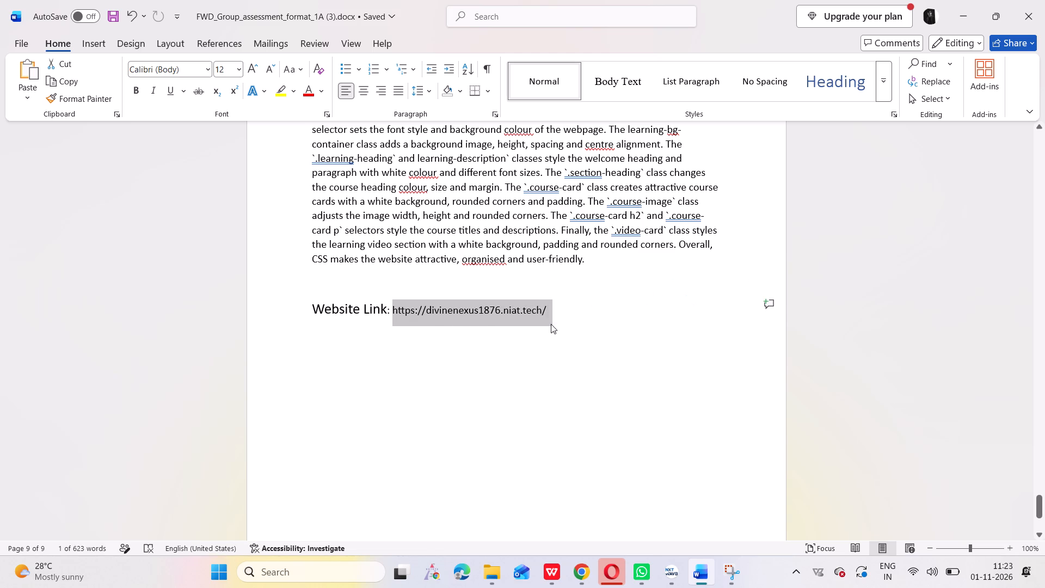
pyautogui.hotkey('ctrl', 'c')
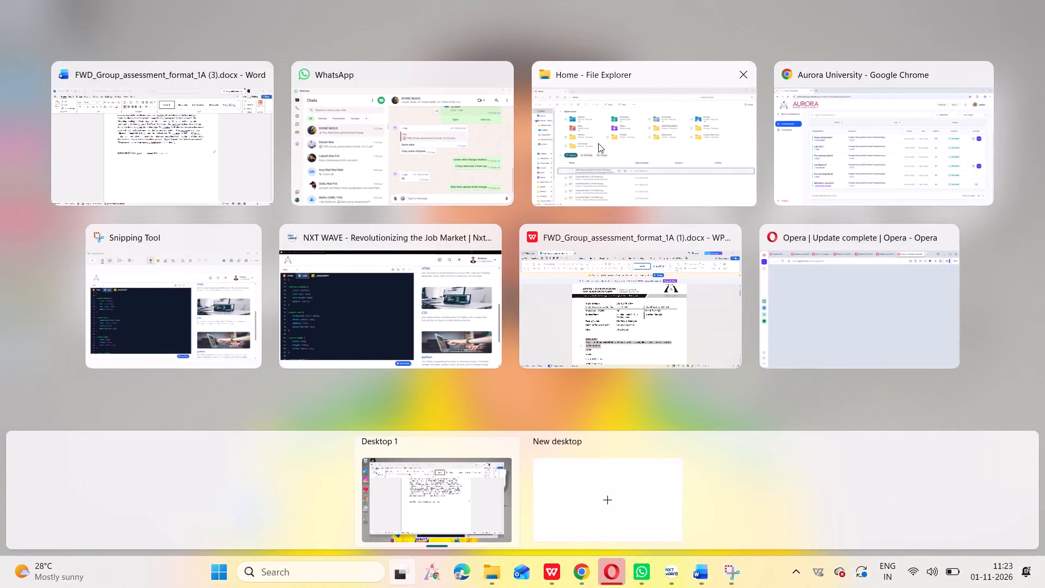
# Switch to Chrome and open the copied website link in a new tab, closing the Aurora University tab.
pyautogui.click(791, 180)
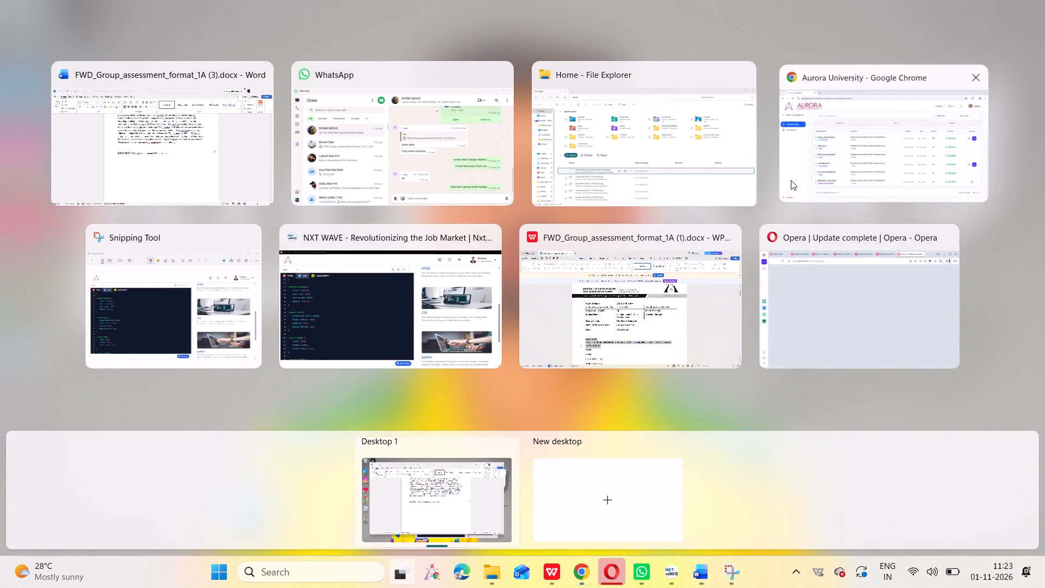
pyautogui.click(201, 17)
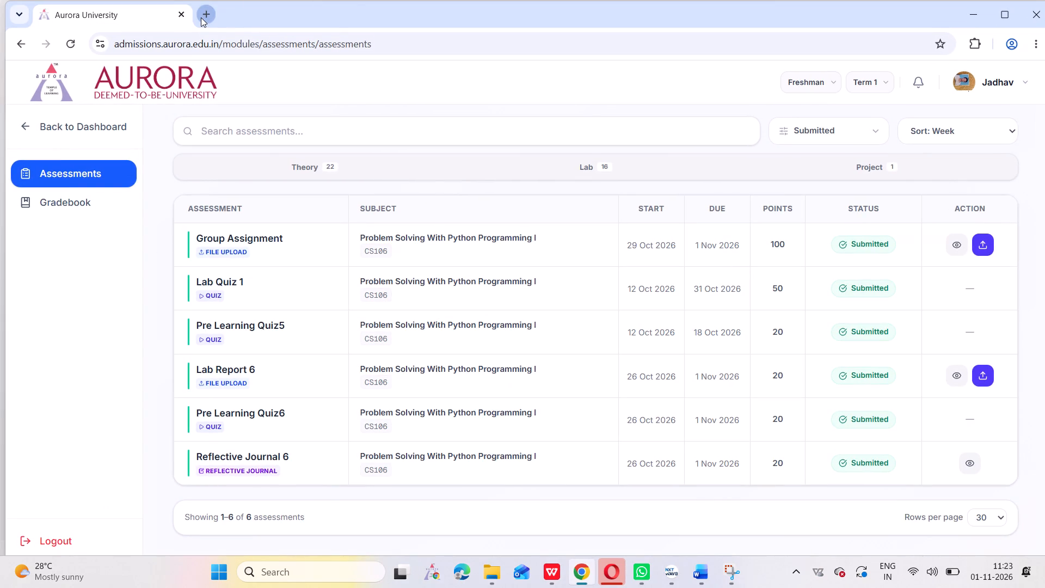
pyautogui.click(179, 15)
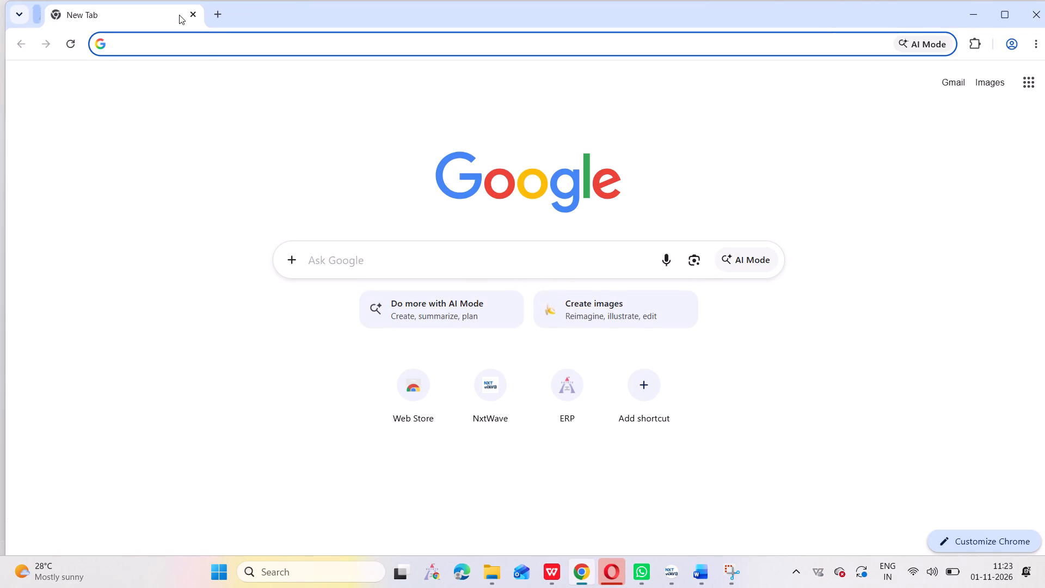
pyautogui.click(118, 38)
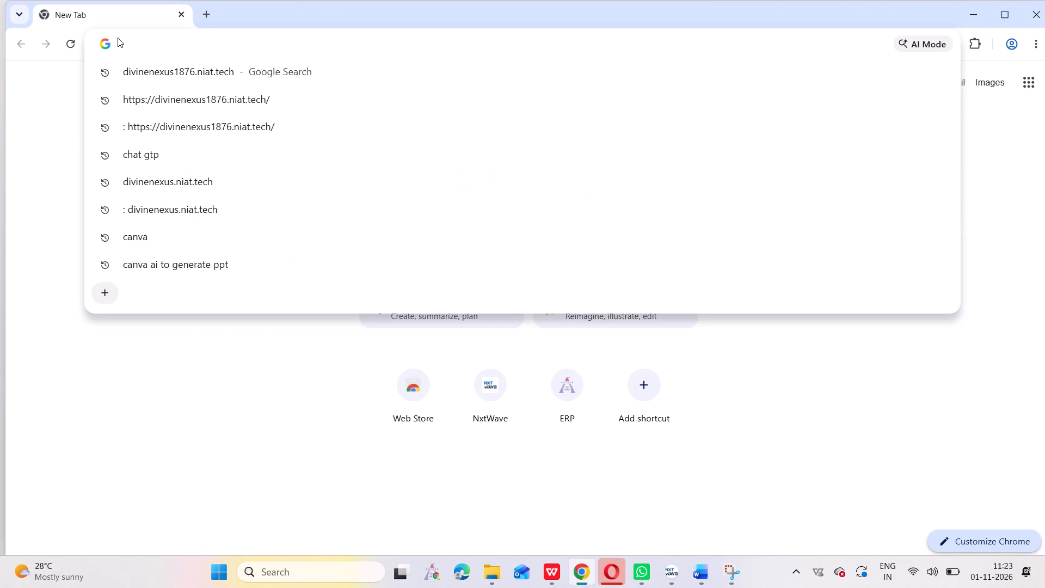
pyautogui.hotkey('ctrl', 'v')
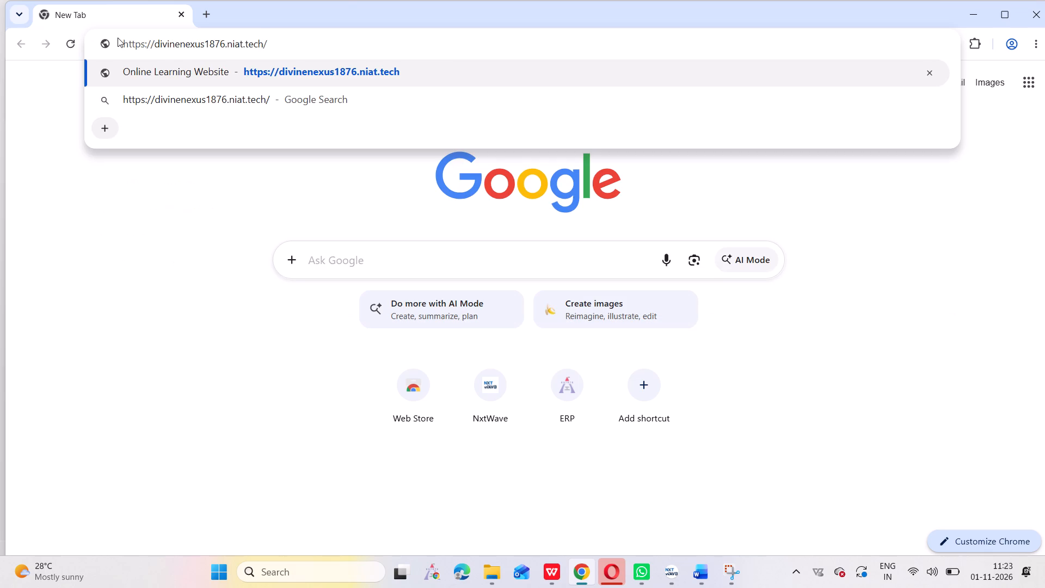
pyautogui.press('Return')
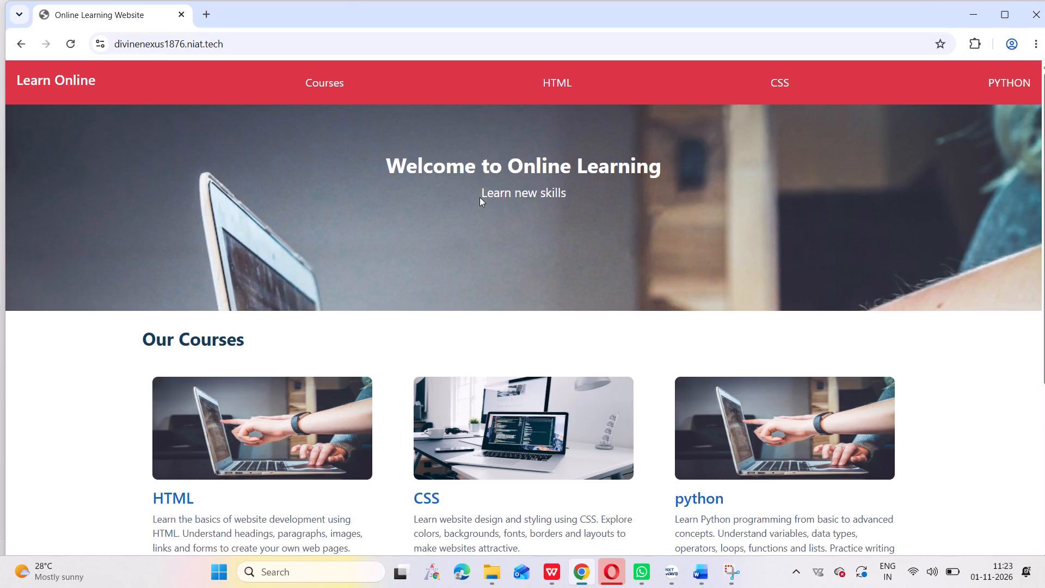
# Capture the browser window showing the Online Learning welcome banner and the Our Courses cards, and copy the screenshot from Snipping Tool.
pyautogui.press('Print')
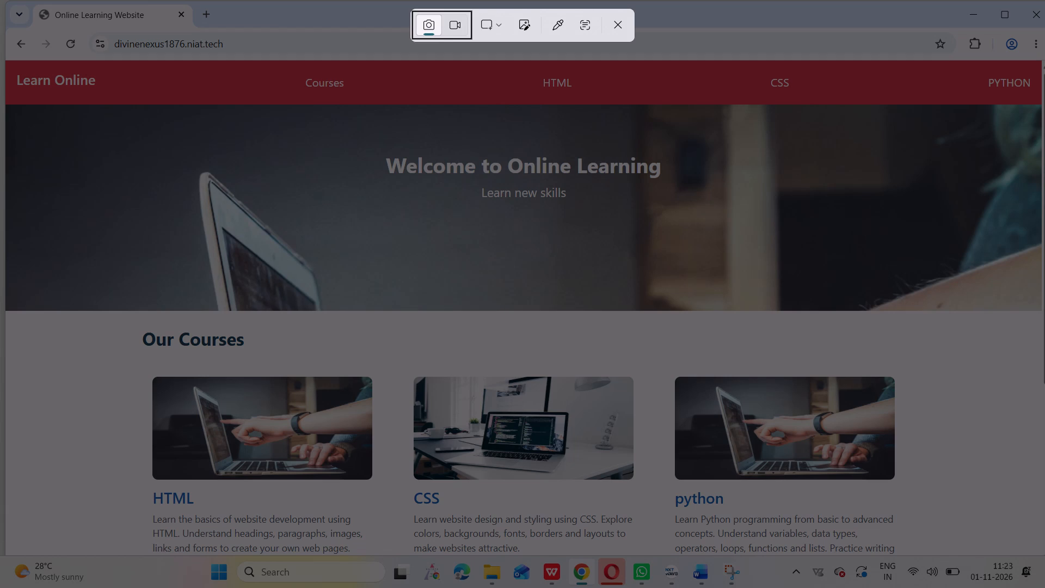
pyautogui.click(622, 23)
pyautogui.scroll(-5, 585, 186)
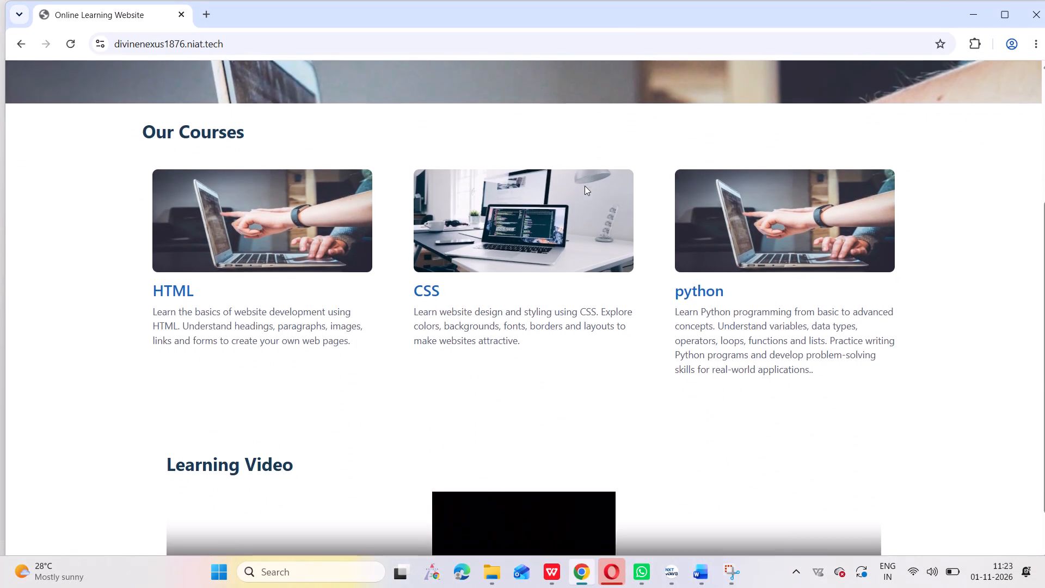
pyautogui.scroll(-3, 585, 186)
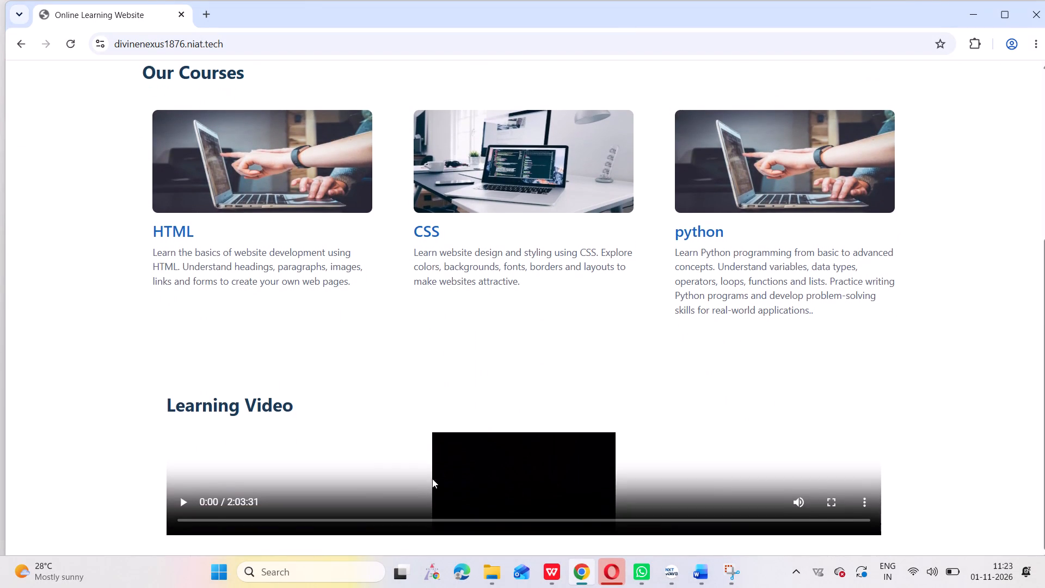
pyautogui.scroll(2, 277, 497)
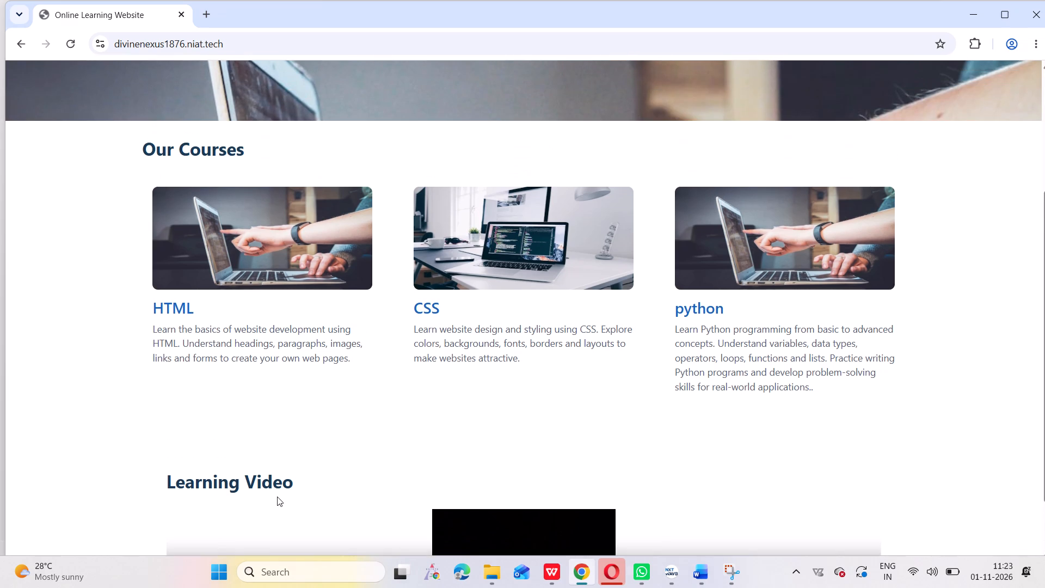
pyautogui.scroll(2, 277, 497)
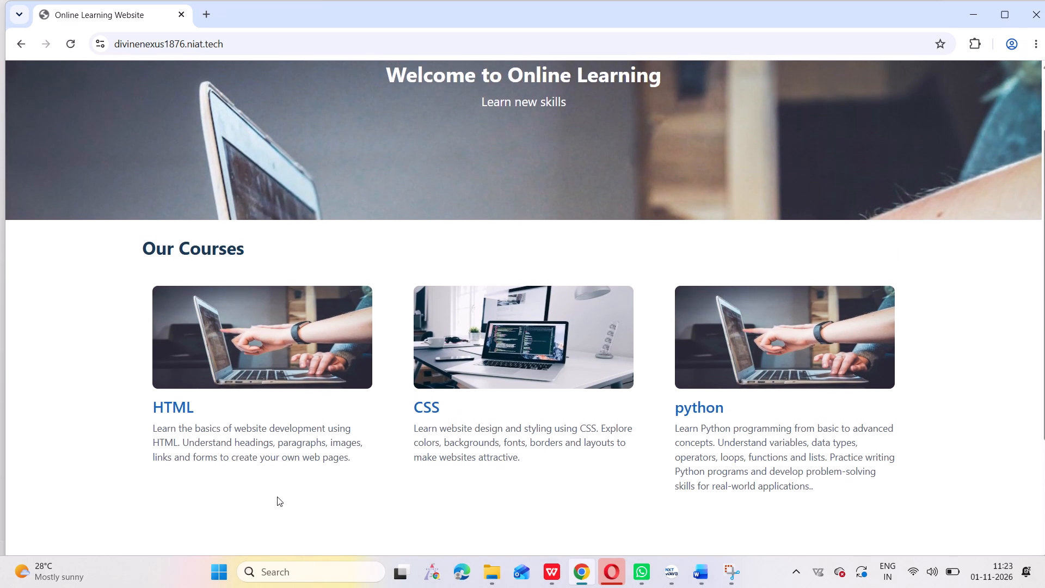
pyautogui.press('Print')
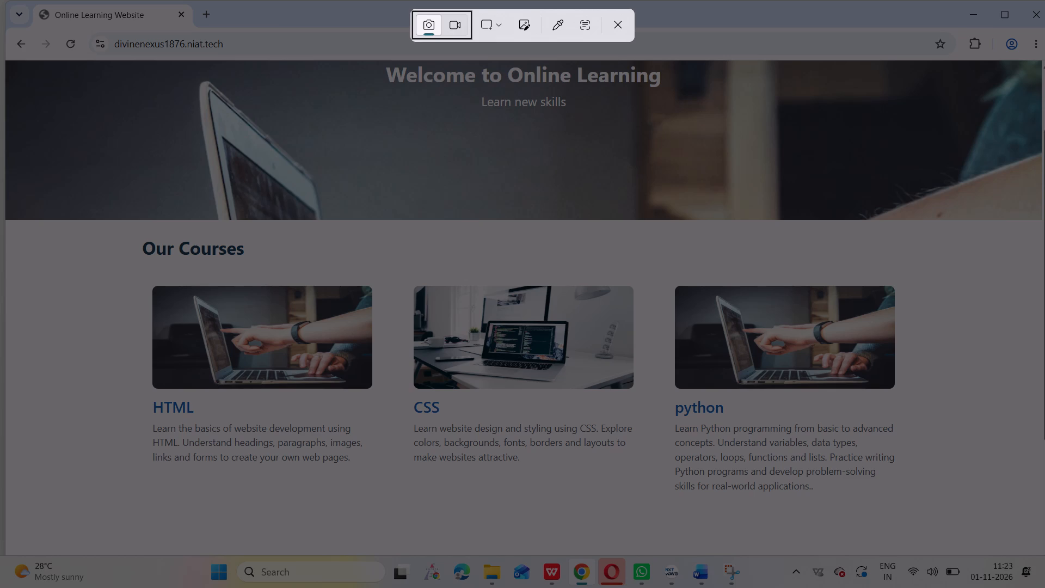
pyautogui.moveTo(10, 1); pyautogui.dragTo(1044, 103)
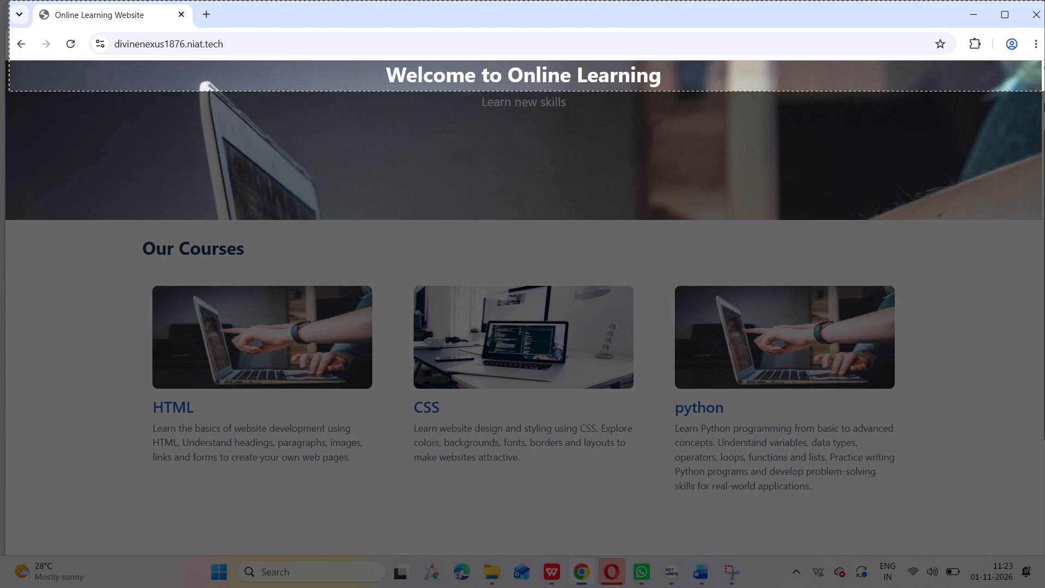
pyautogui.moveTo(1044, 103); pyautogui.dragTo(1044, 587)
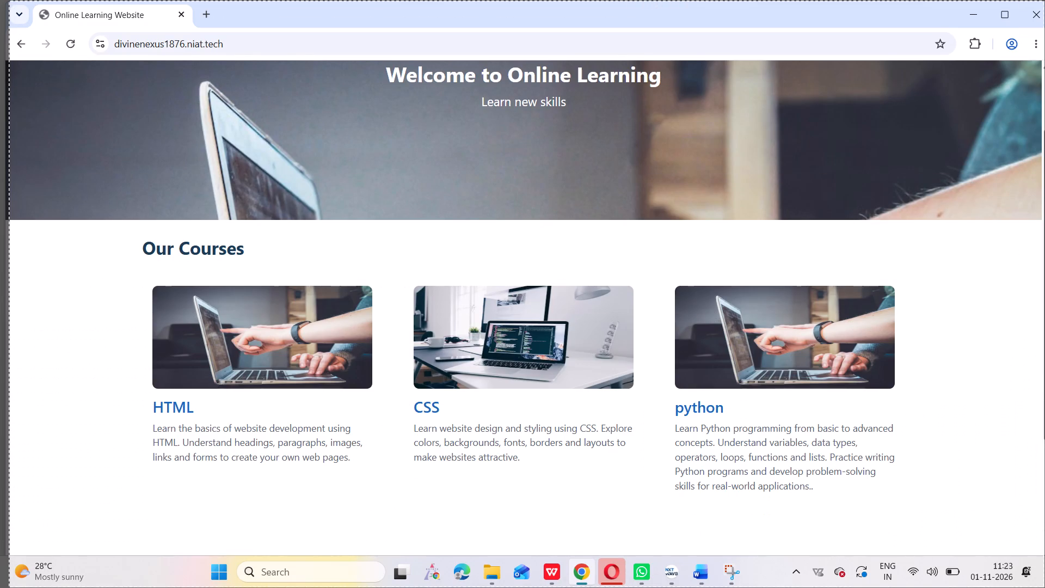
pyautogui.moveTo(1044, 587); pyautogui.dragTo(1044, 558)
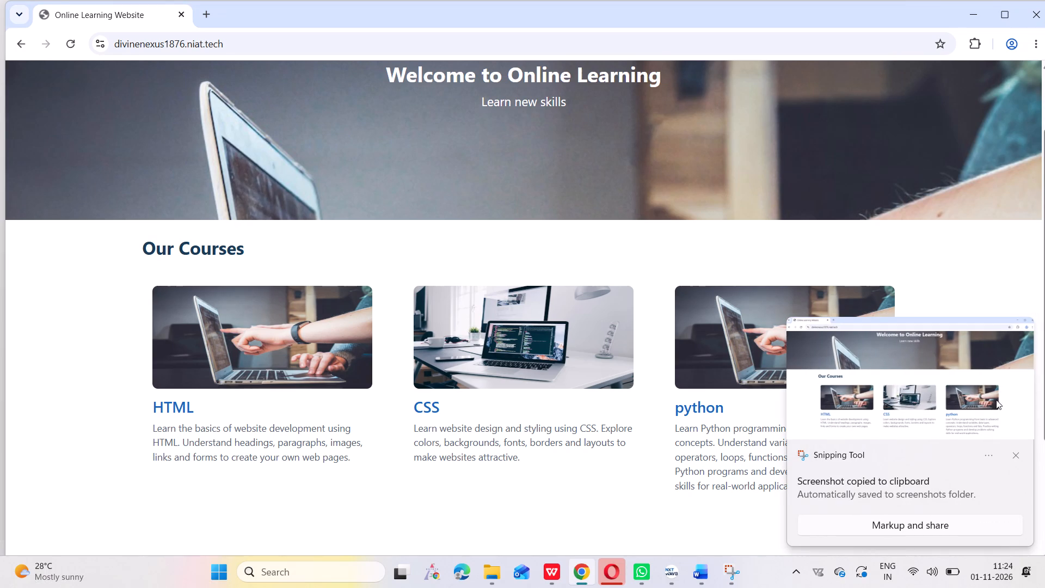
pyautogui.click(982, 416)
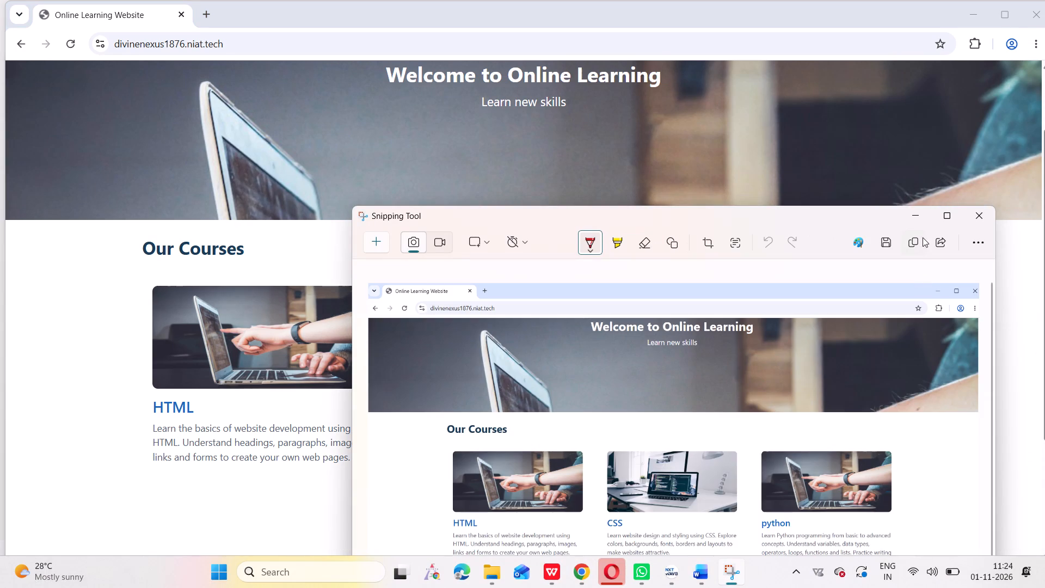
pyautogui.click(920, 248)
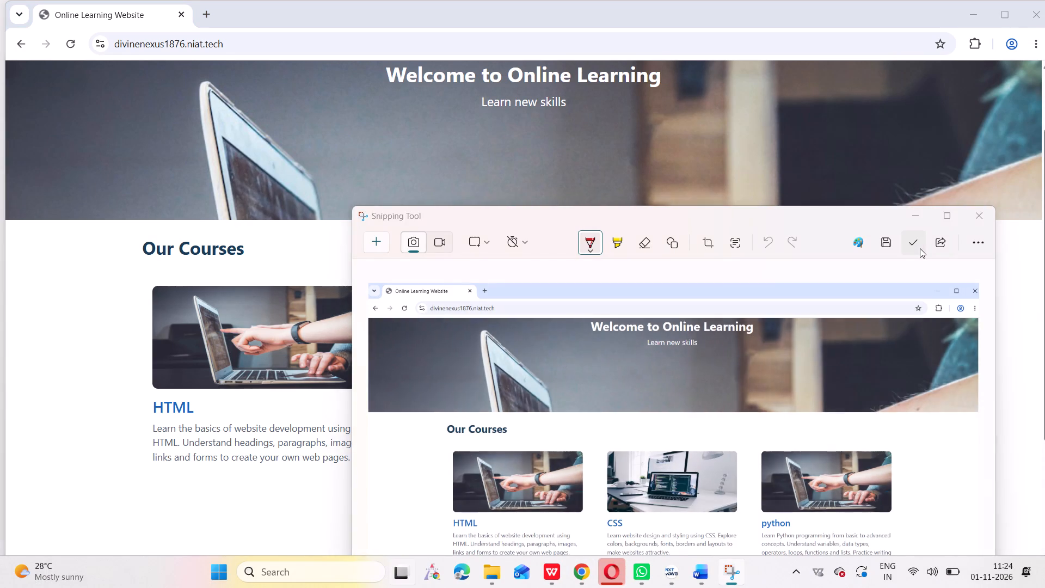
# Switch back to the Word document FWD_Group_assessment_format_1A (3).docx.
pyautogui.click(681, 130)
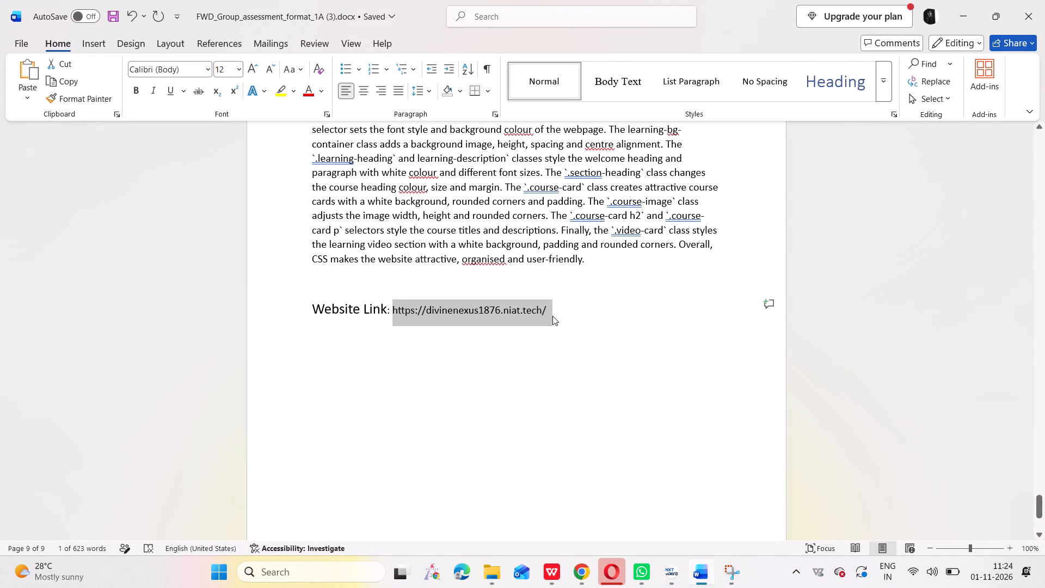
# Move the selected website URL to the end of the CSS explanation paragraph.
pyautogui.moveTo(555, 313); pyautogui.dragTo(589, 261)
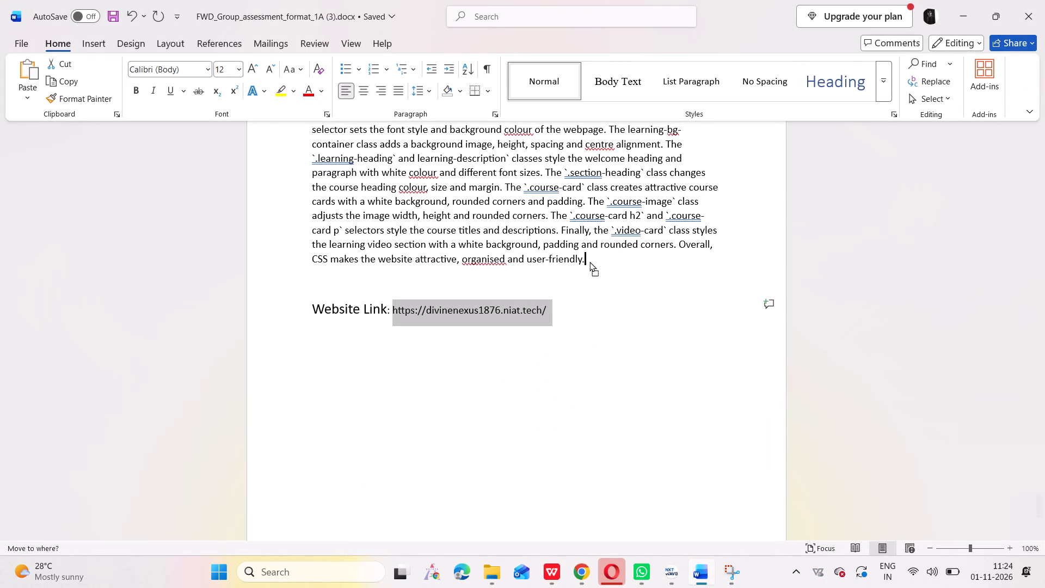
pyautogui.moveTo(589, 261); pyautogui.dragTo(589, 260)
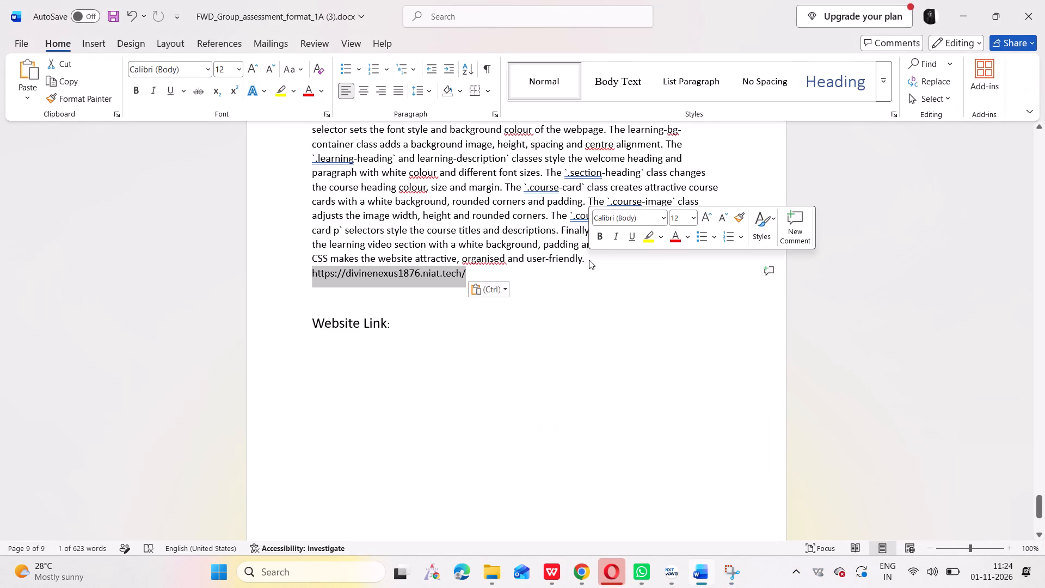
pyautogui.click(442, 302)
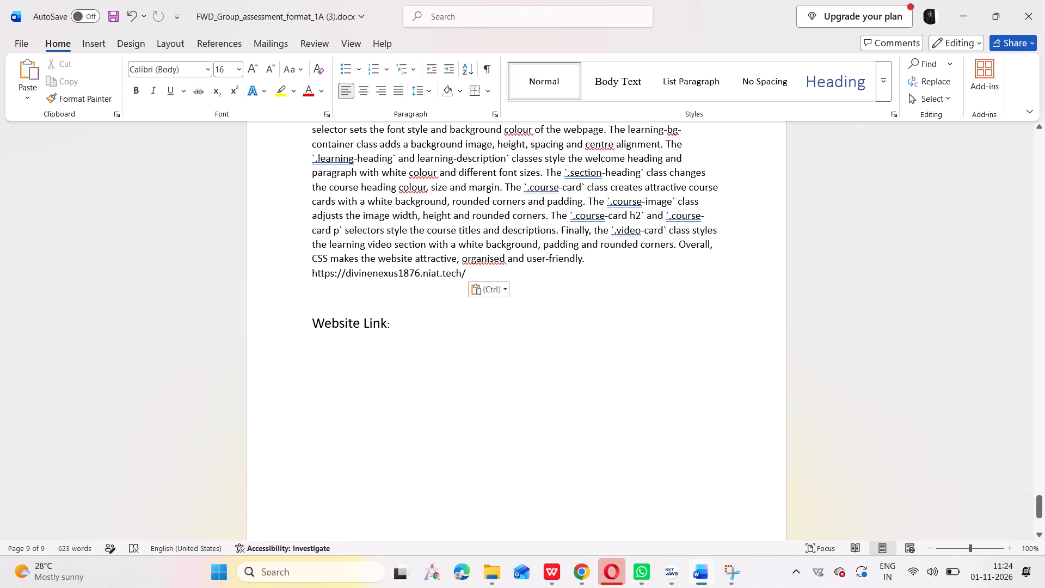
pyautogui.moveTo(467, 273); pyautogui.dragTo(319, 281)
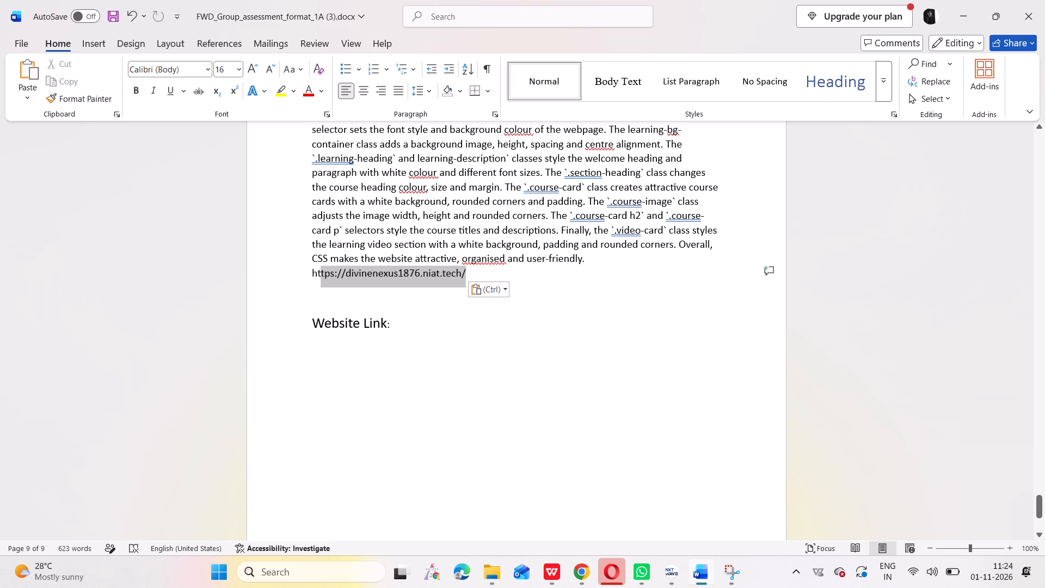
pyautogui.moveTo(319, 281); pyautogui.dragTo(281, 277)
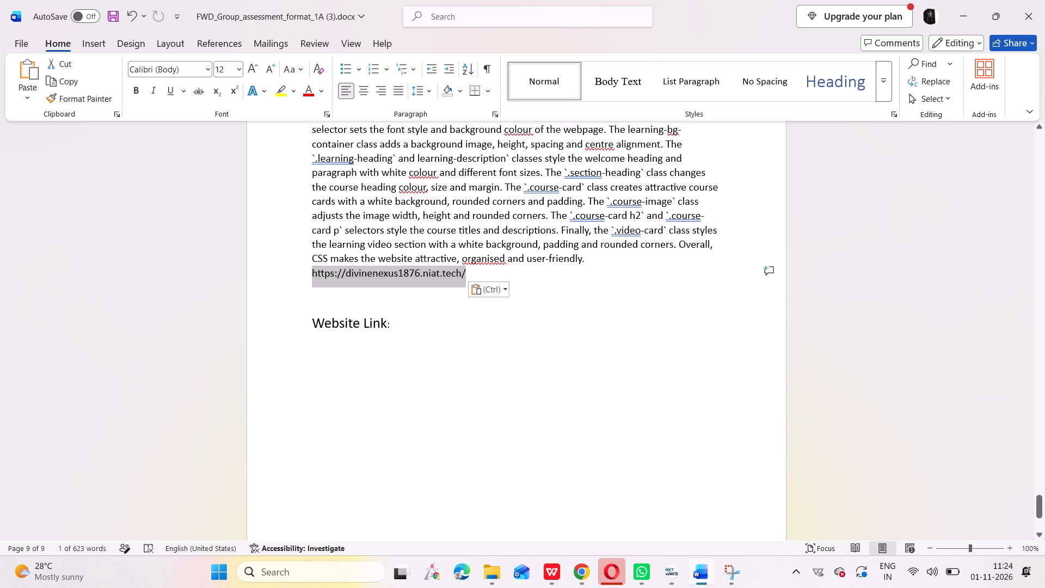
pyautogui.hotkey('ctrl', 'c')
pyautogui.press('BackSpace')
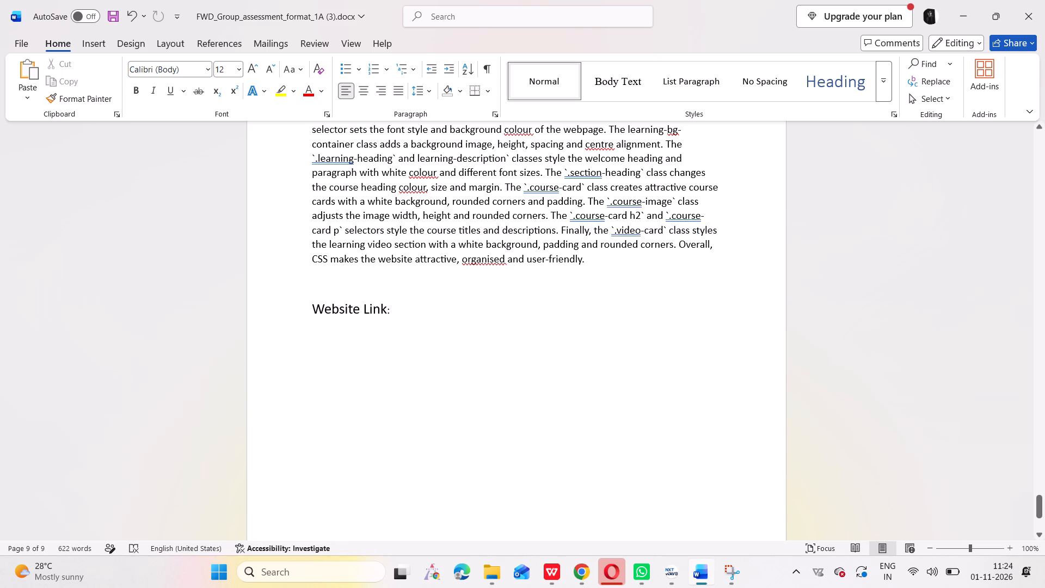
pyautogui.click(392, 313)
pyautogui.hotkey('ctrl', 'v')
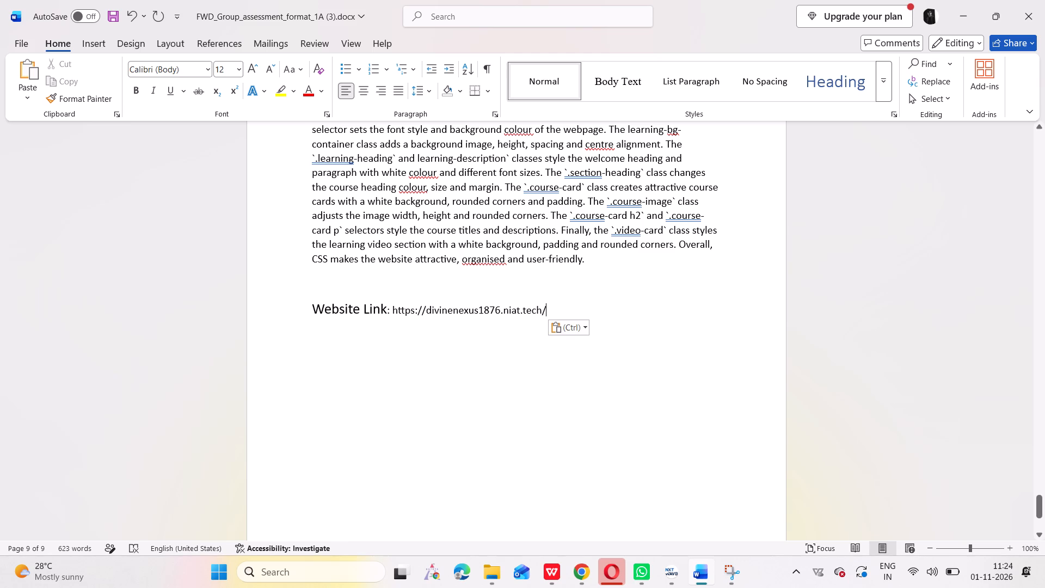
# Paste the copied screenshot of the online learning website on a new line below the CSS explanation paragraph.
pyautogui.click(590, 260)
pyautogui.press('Return')
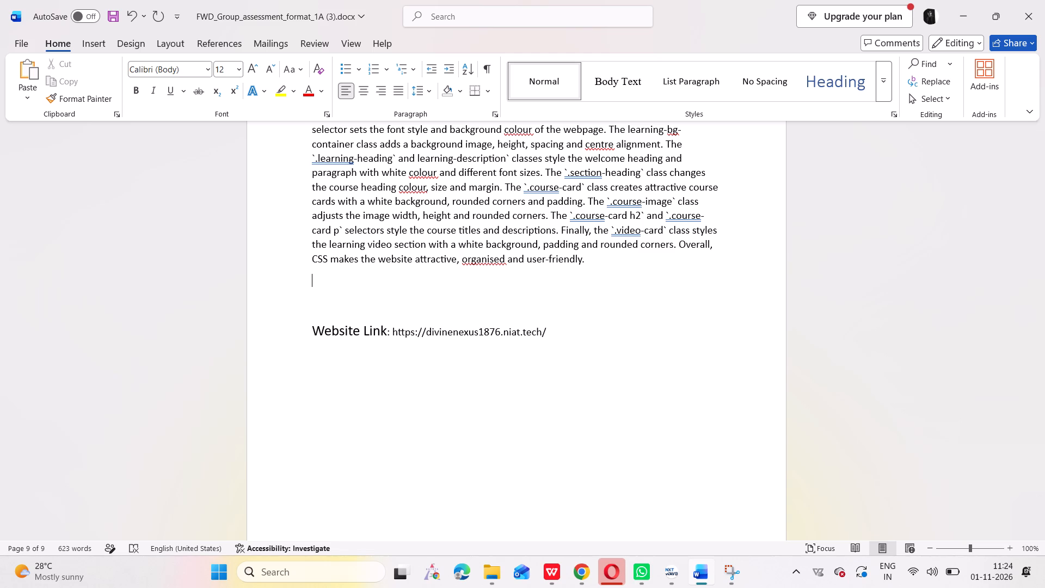
pyautogui.press('super+v')
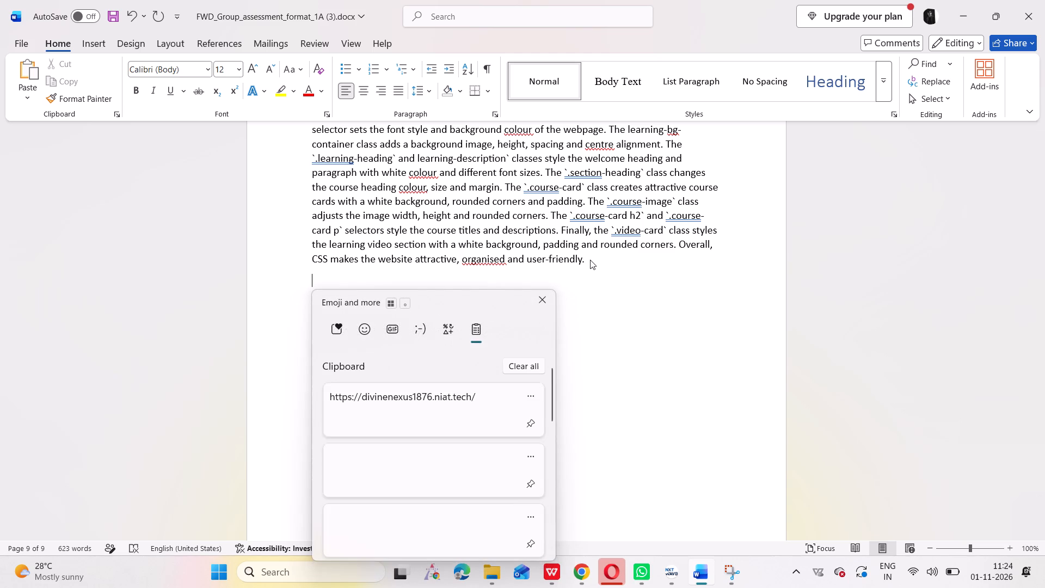
pyautogui.click(460, 477)
pyautogui.hotkey('ctrl', 'v')
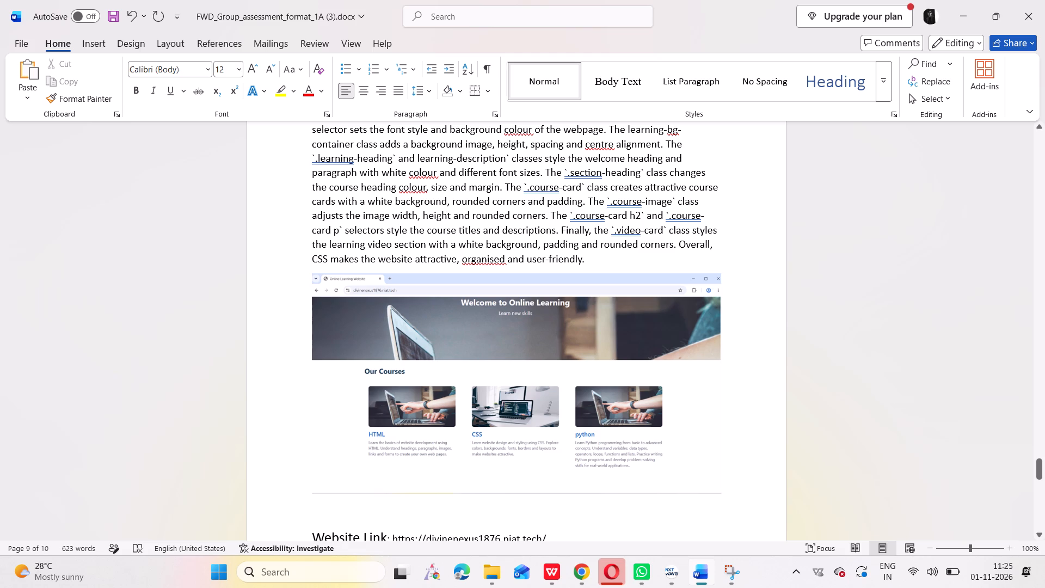
# Add an empty line between the CSS explanation paragraph and the website screenshot, and set its font size to 16.
pyautogui.click(589, 260)
pyautogui.press('Return')
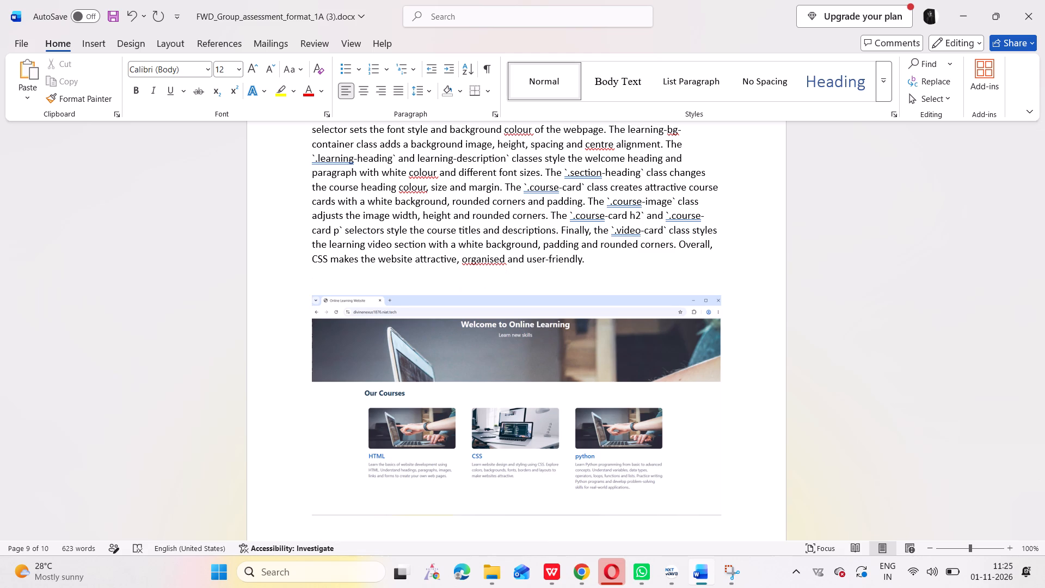
pyautogui.click(273, 69)
pyautogui.click(273, 69)
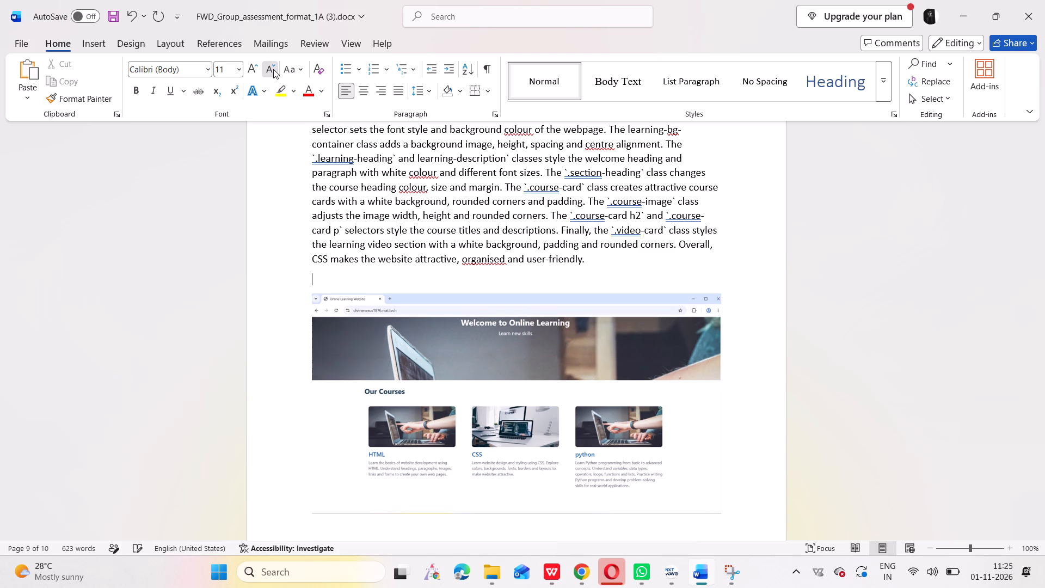
pyautogui.doubleClick(259, 69)
pyautogui.click(259, 69)
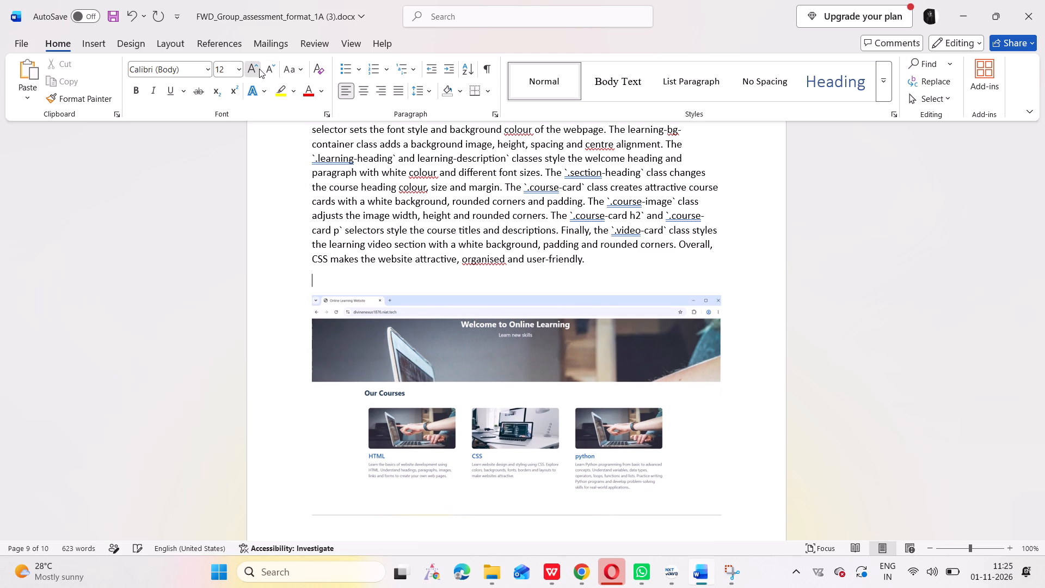
pyautogui.click(259, 69)
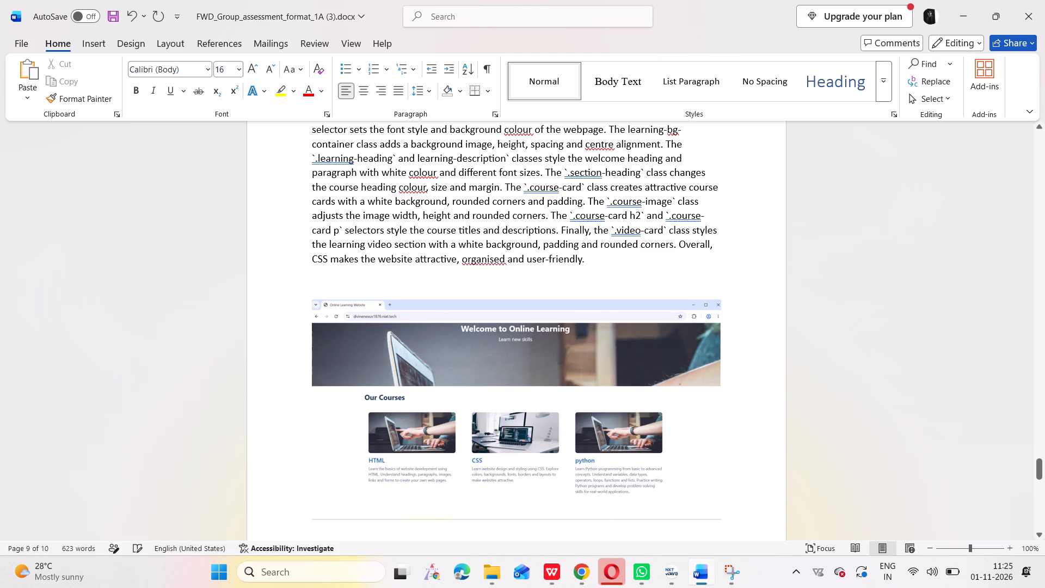
# Write the heading "The Output:" on the empty line directly above the website screenshot.
pyautogui.click(311, 291)
pyautogui.press('t')
pyautogui.write('he')
pyautogui.press('space')
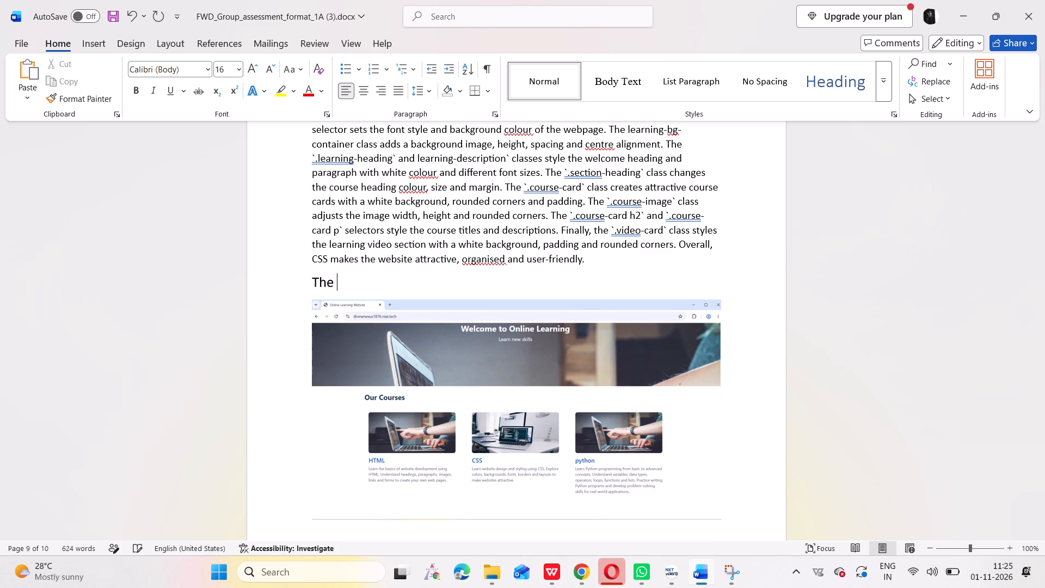
pyautogui.press('BackSpace')
pyautogui.press('BackSpace')
pyautogui.press('BackSpace')
pyautogui.write('he')
pyautogui.press('space')
pyautogui.write('ut')
pyautogui.write('put')
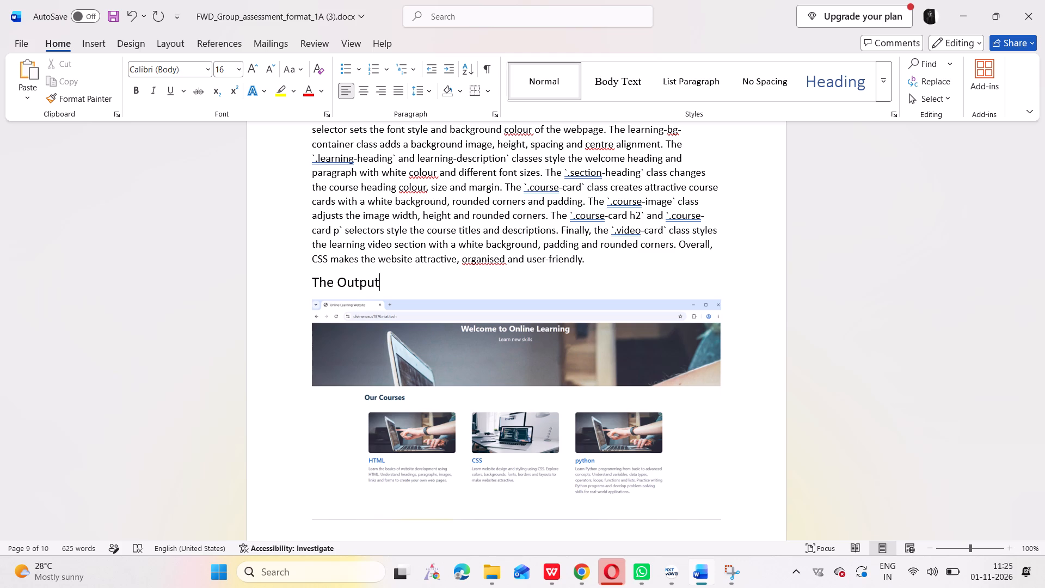
pyautogui.hotkey('shift', ':')
# Put one empty line between the CSS explanation paragraph and the heading "The Output:", with none between the heading and the screenshot.
pyautogui.press('Return')
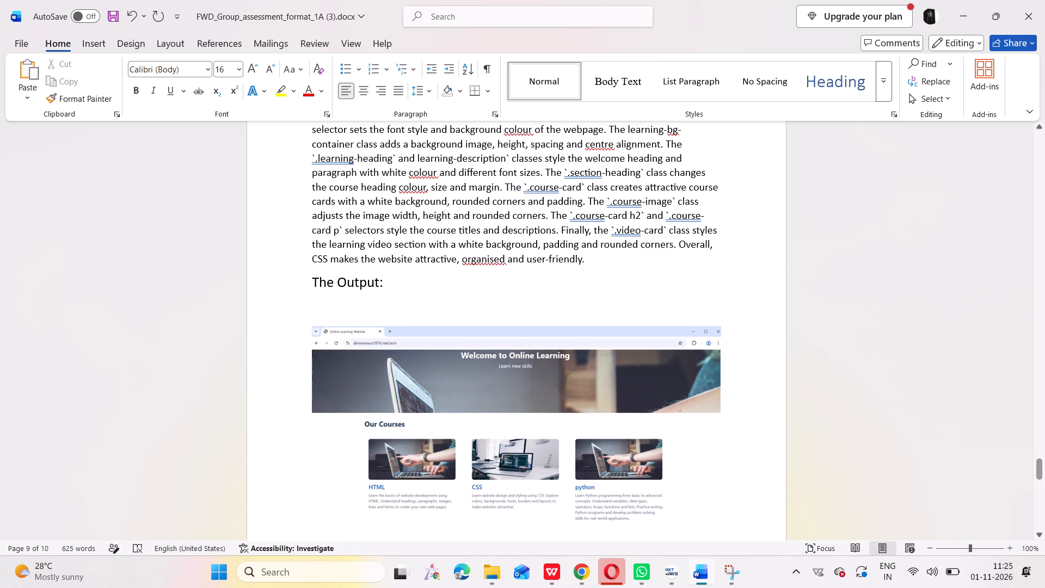
pyautogui.click(592, 258)
pyautogui.press('Return')
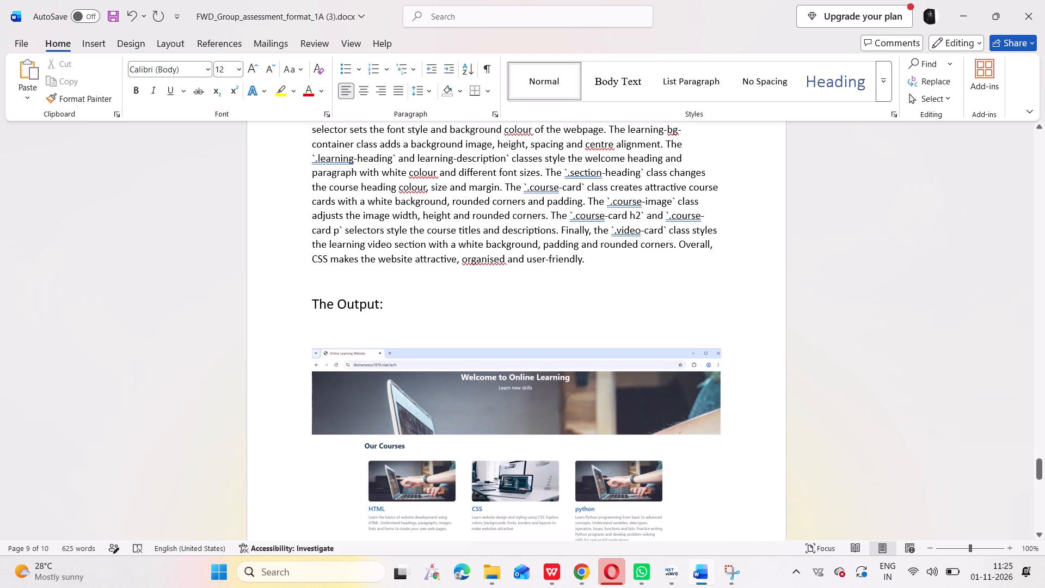
pyautogui.click(319, 335)
pyautogui.press('BackSpace')
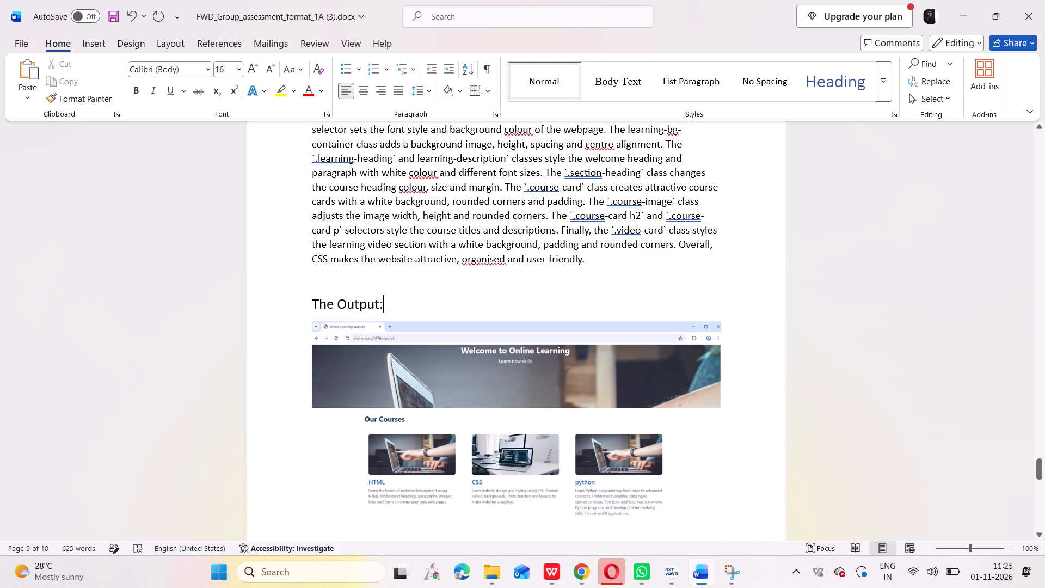
# Save the edited group assessment document.
pyautogui.scroll(-4, 362, 425)
pyautogui.scroll(4, 362, 425)
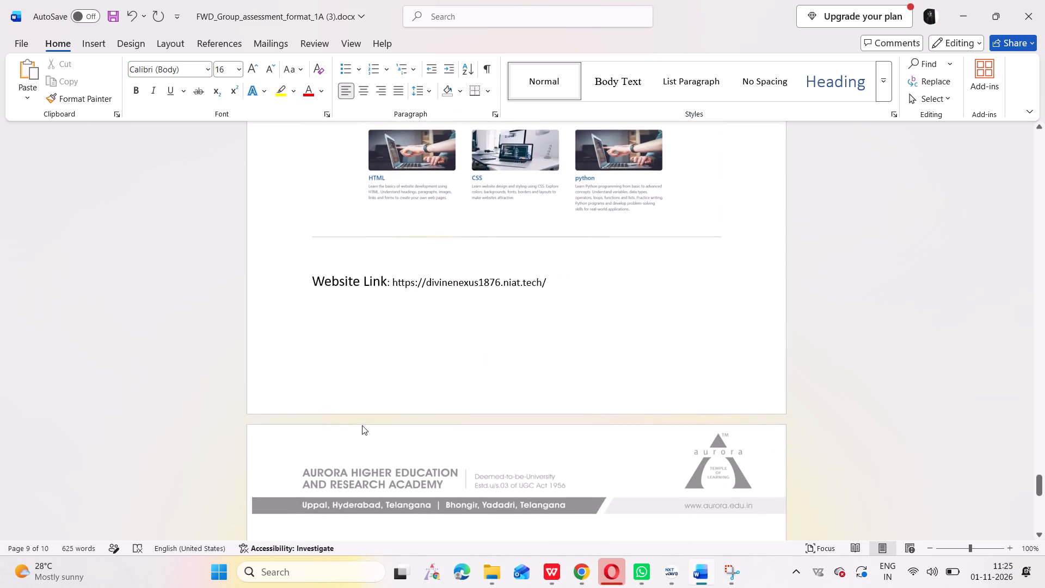
pyautogui.scroll(2, 362, 425)
pyautogui.scroll(-2, 362, 425)
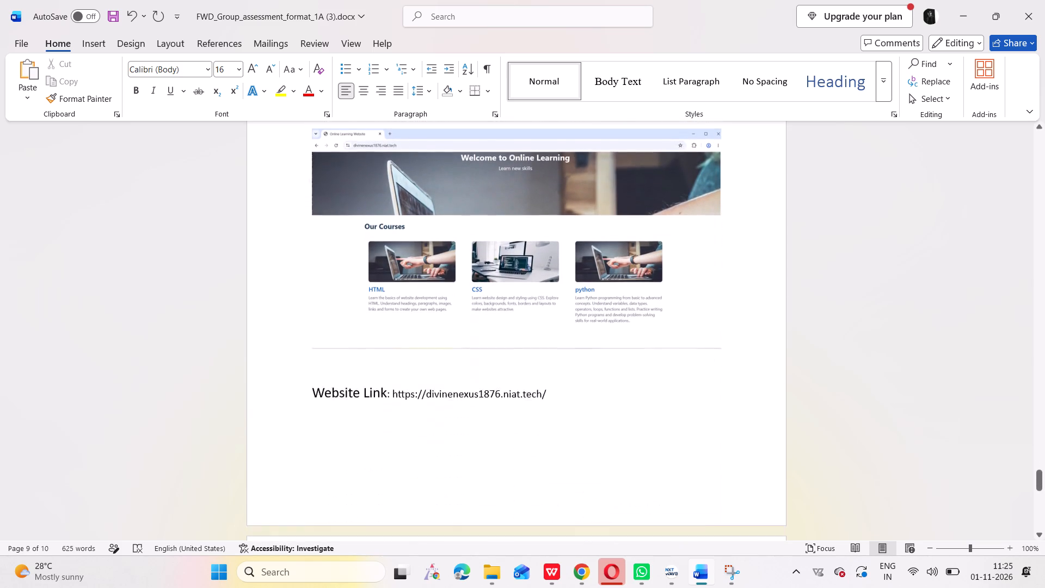
pyautogui.scroll(-1, 362, 425)
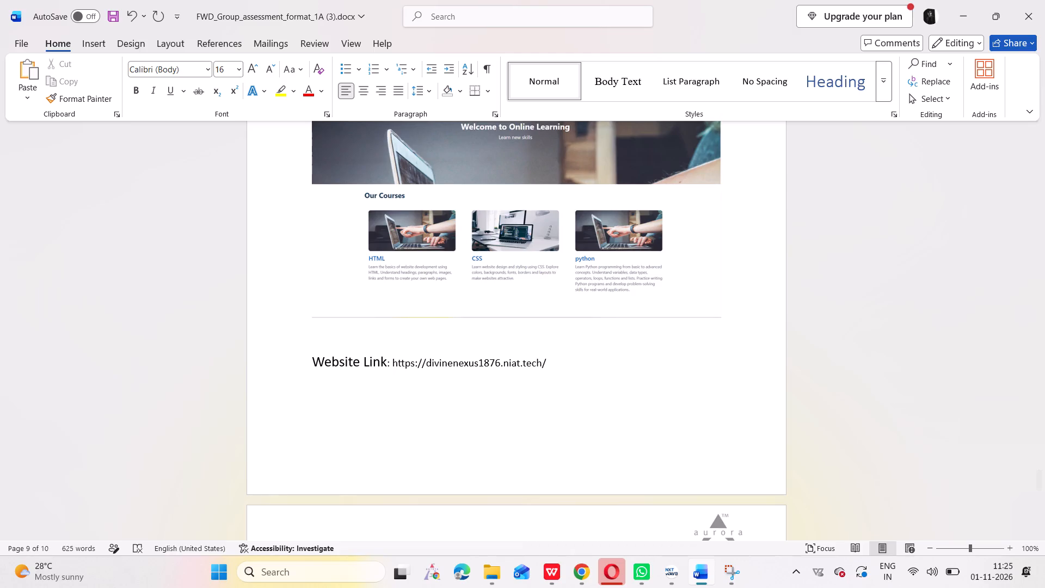
pyautogui.scroll(1, 362, 425)
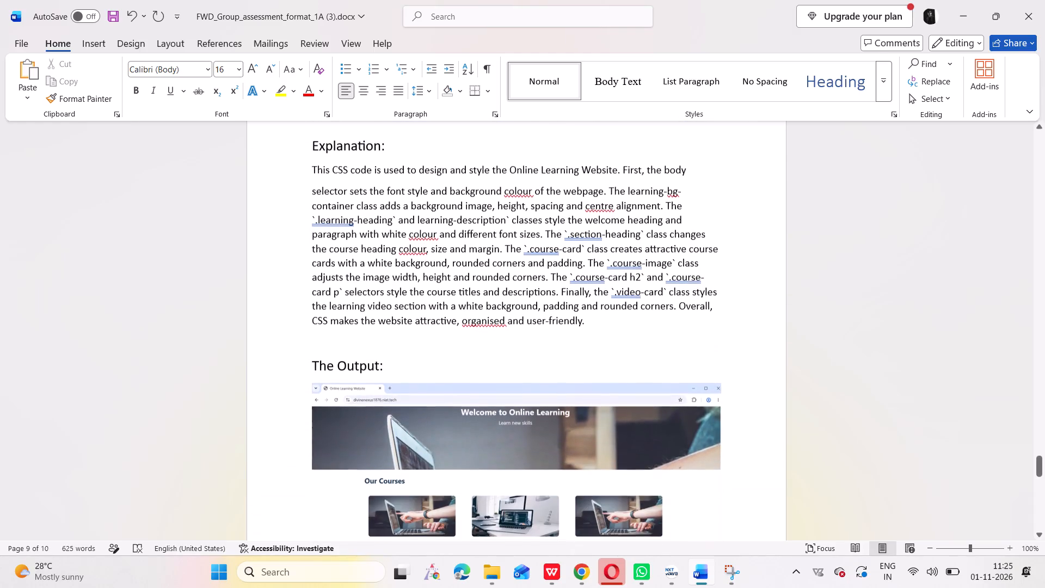
pyautogui.hotkey('ctrl', 's')
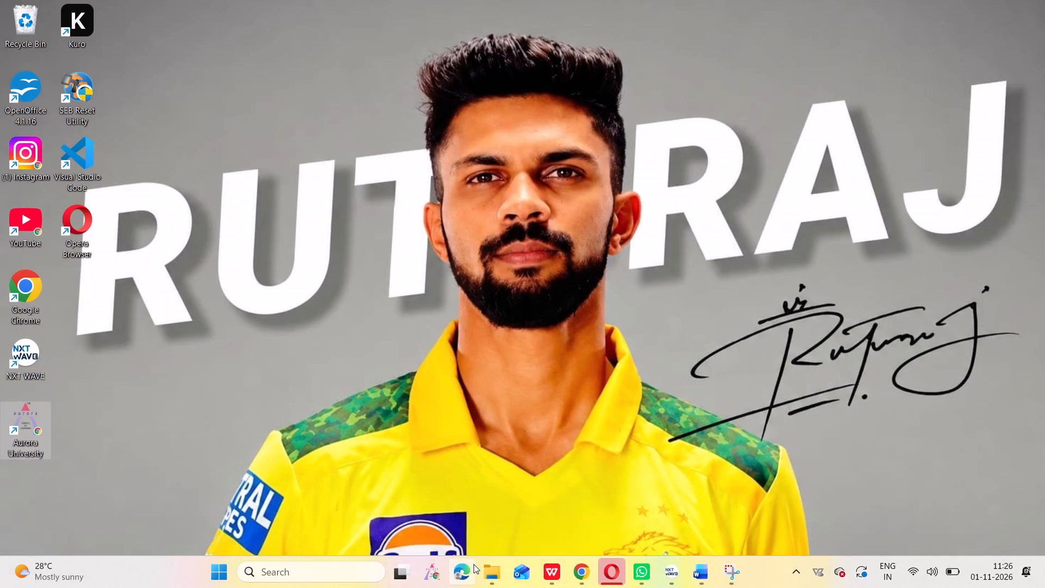
# Open File Explorer at its Home view, where the recent files are listed.
pyautogui.doubleClick(474, 564)
pyautogui.doubleClick(501, 583)
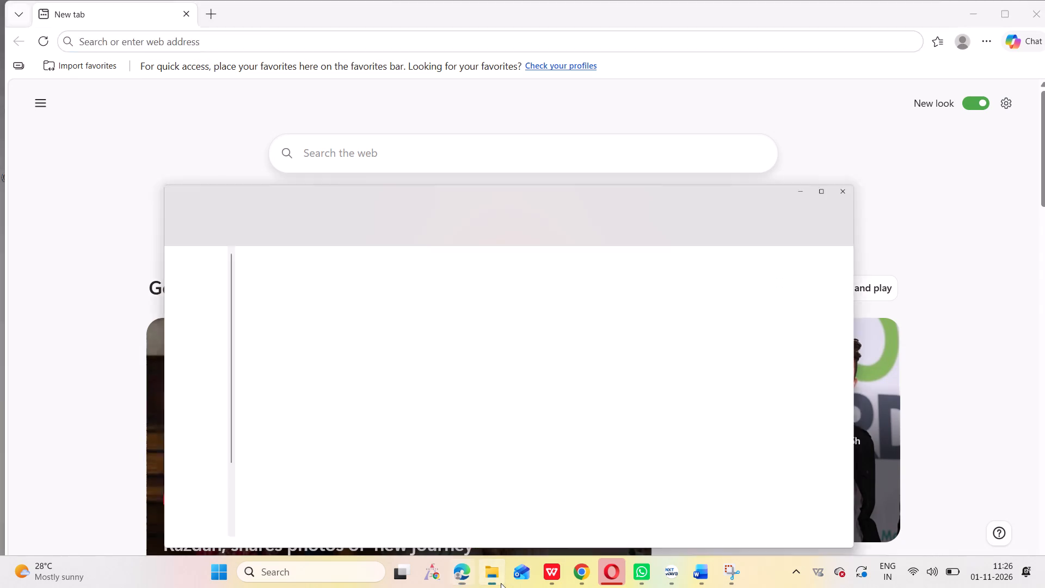
pyautogui.click(501, 583)
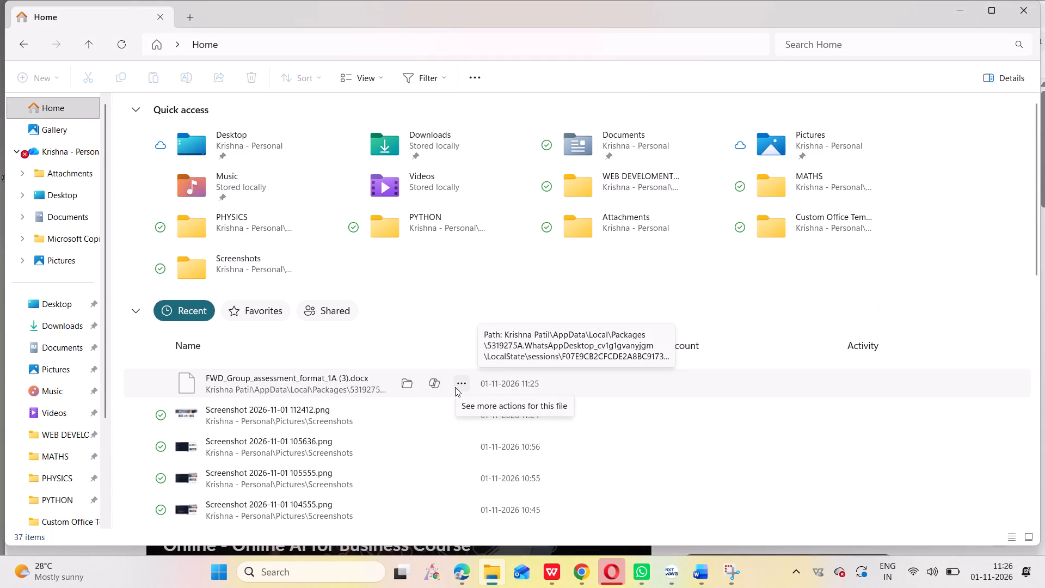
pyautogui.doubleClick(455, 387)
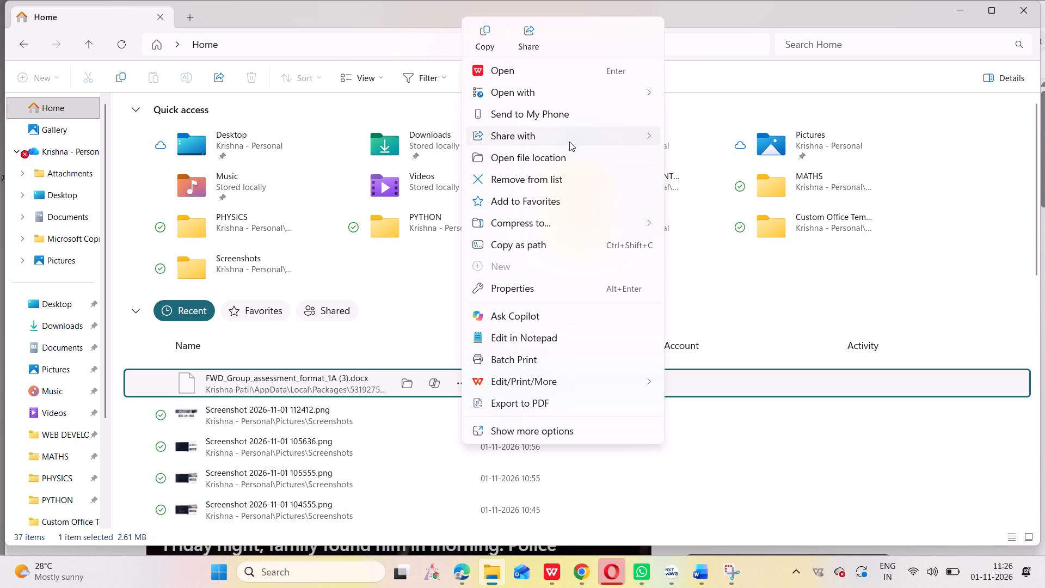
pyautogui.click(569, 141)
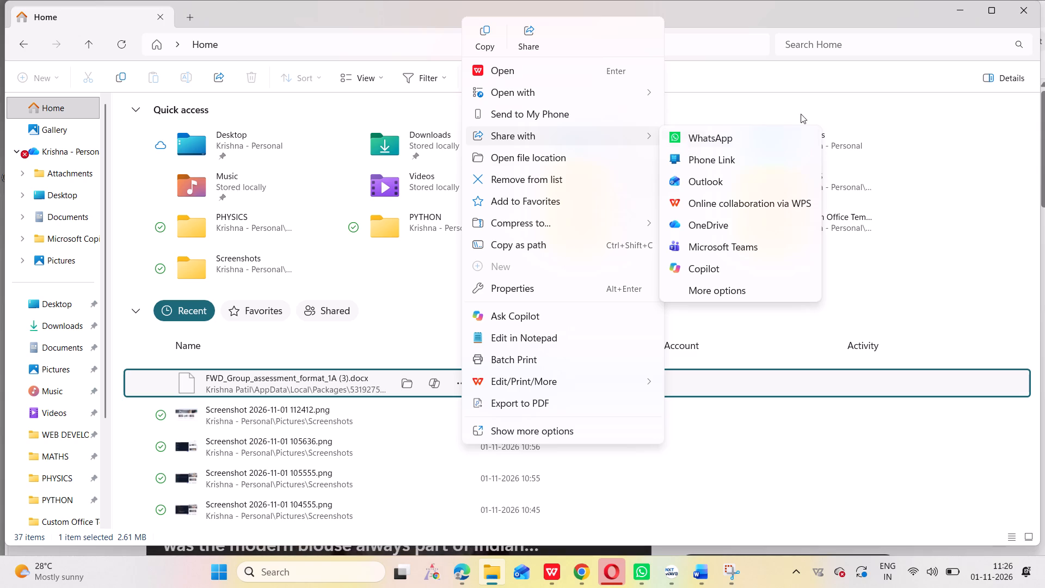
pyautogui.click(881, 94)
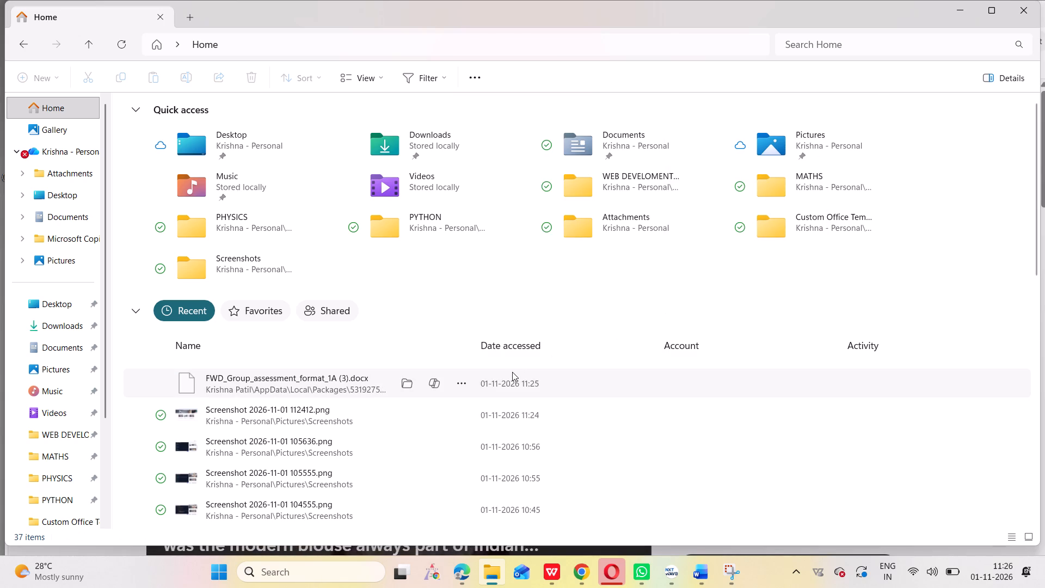
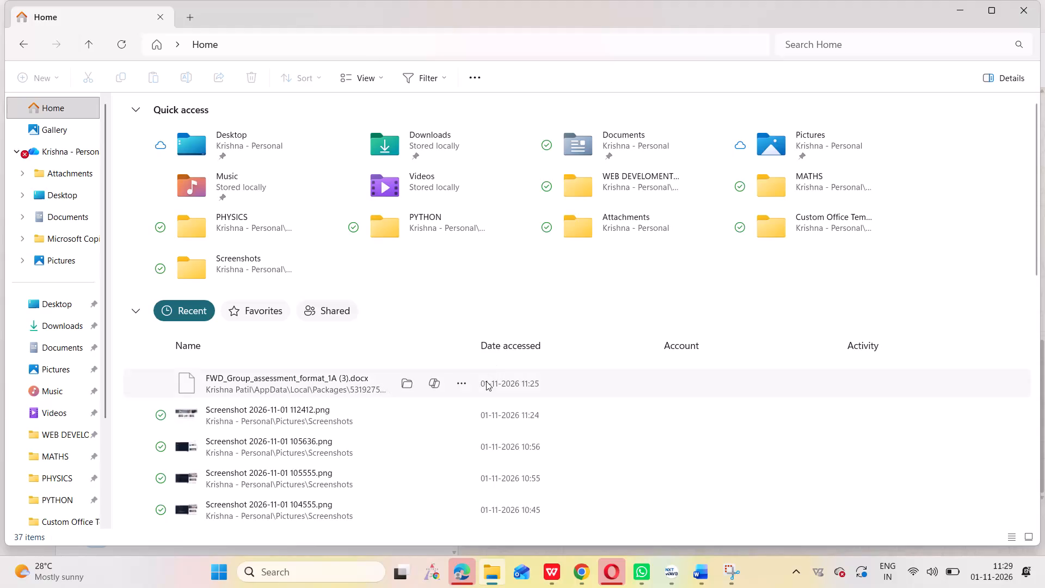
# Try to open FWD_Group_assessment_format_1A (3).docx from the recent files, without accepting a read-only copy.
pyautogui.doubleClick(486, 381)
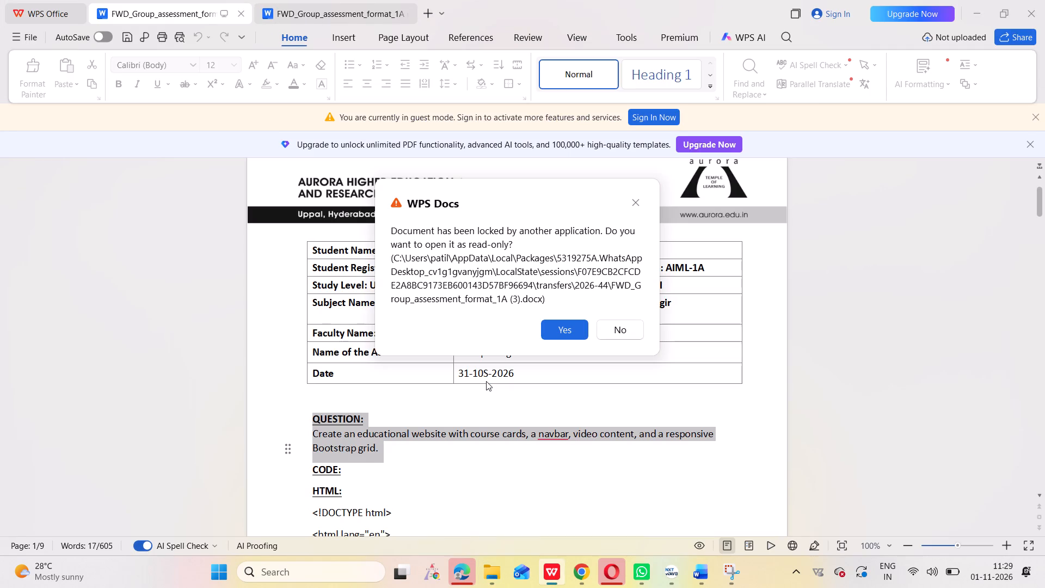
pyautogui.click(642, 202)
# Review the group assessment document already open in WPS Office from the student table through the code to the screenshot, website URL and explanation.
pyautogui.scroll(-6, 610, 342)
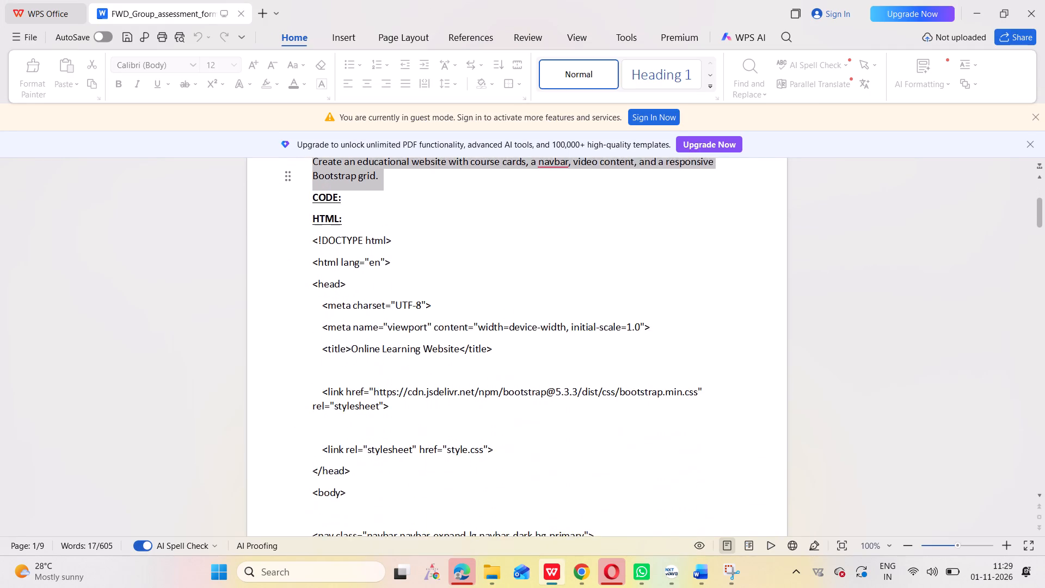
pyautogui.scroll(-8, 610, 342)
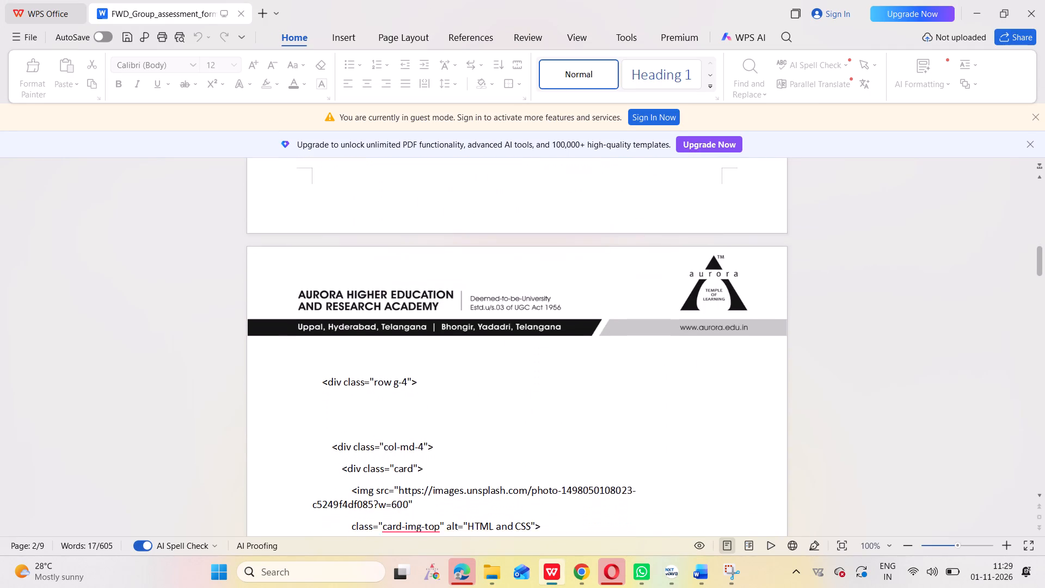
pyautogui.scroll(-3, 610, 342)
pyautogui.scroll(12, 610, 342)
pyautogui.scroll(-3, 610, 342)
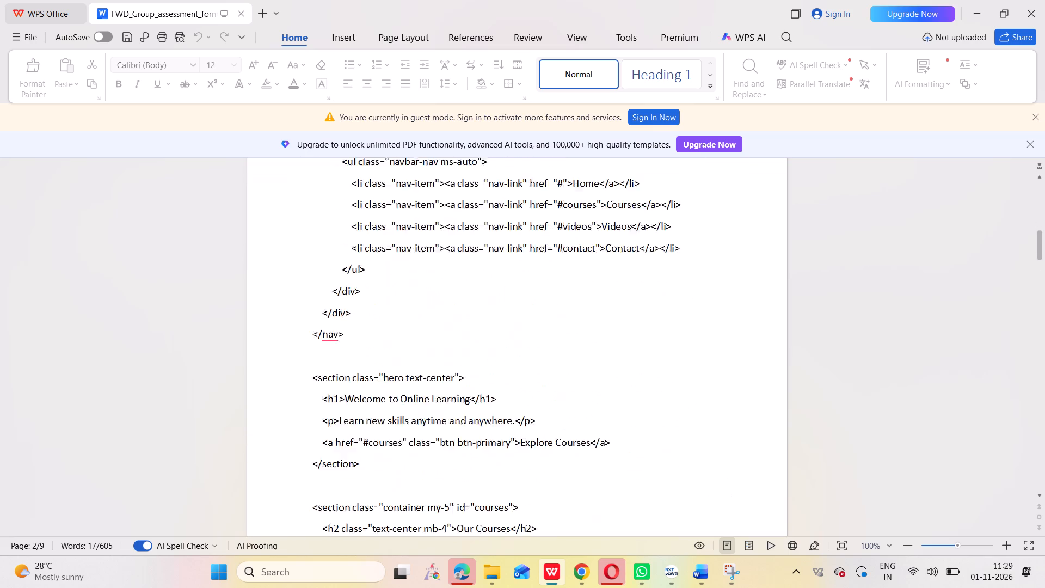
pyautogui.scroll(-14, 610, 342)
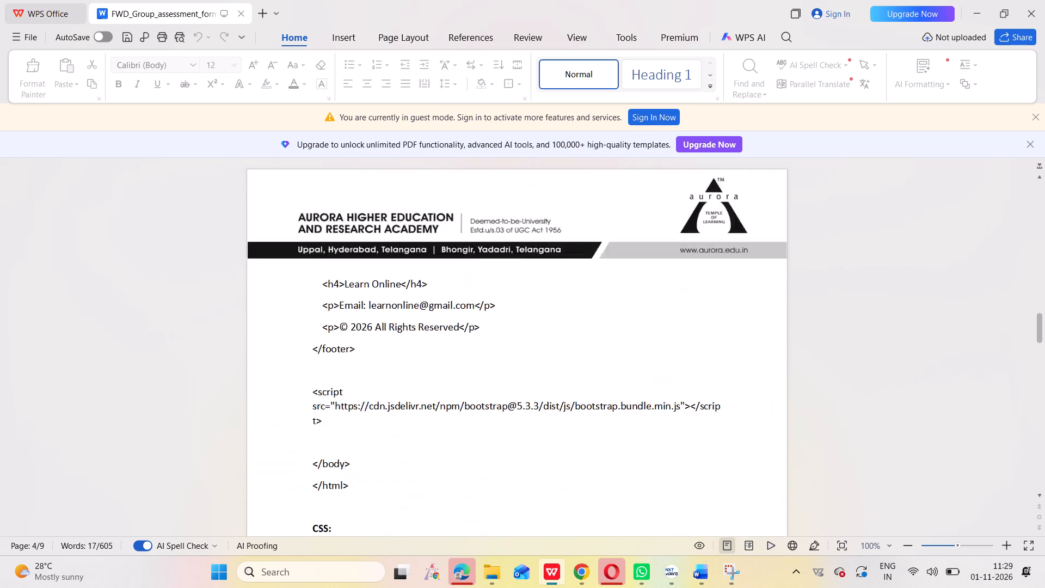
pyautogui.scroll(-16, 610, 342)
pyautogui.scroll(-6, 610, 342)
pyautogui.scroll(1, 610, 342)
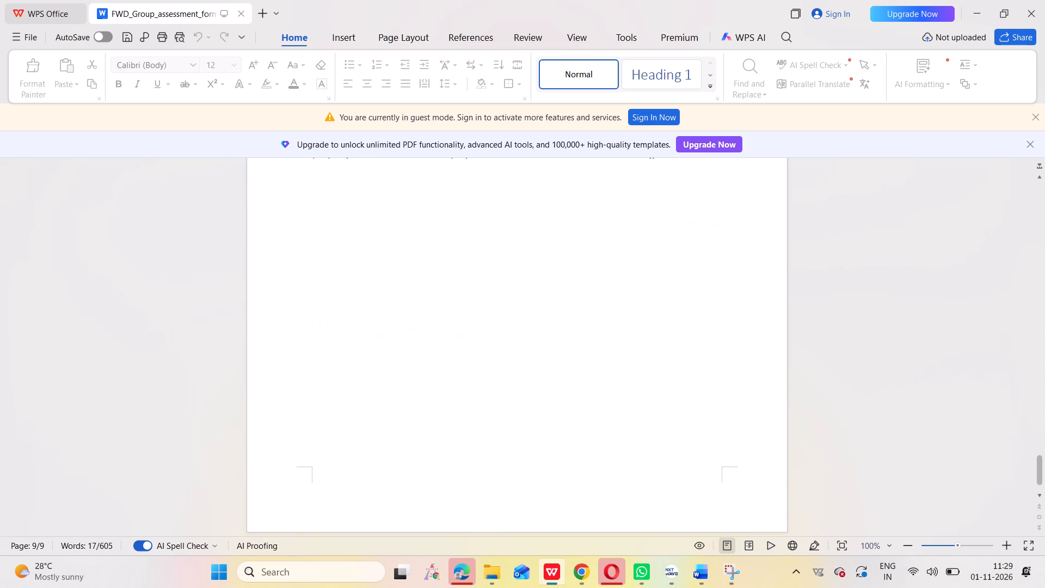
pyautogui.scroll(6, 610, 342)
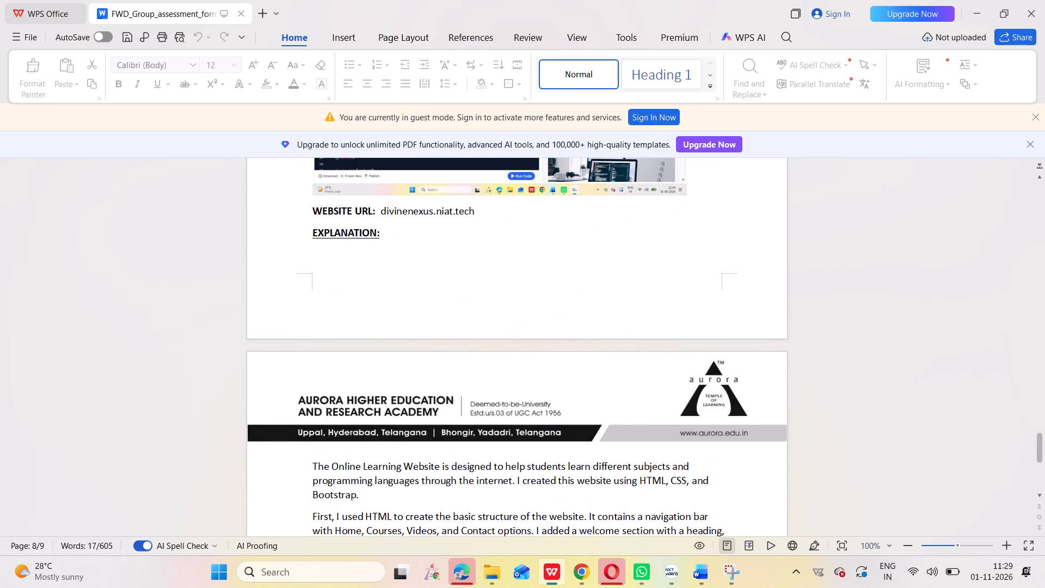
pyautogui.scroll(4, 610, 342)
pyautogui.scroll(-1, 610, 342)
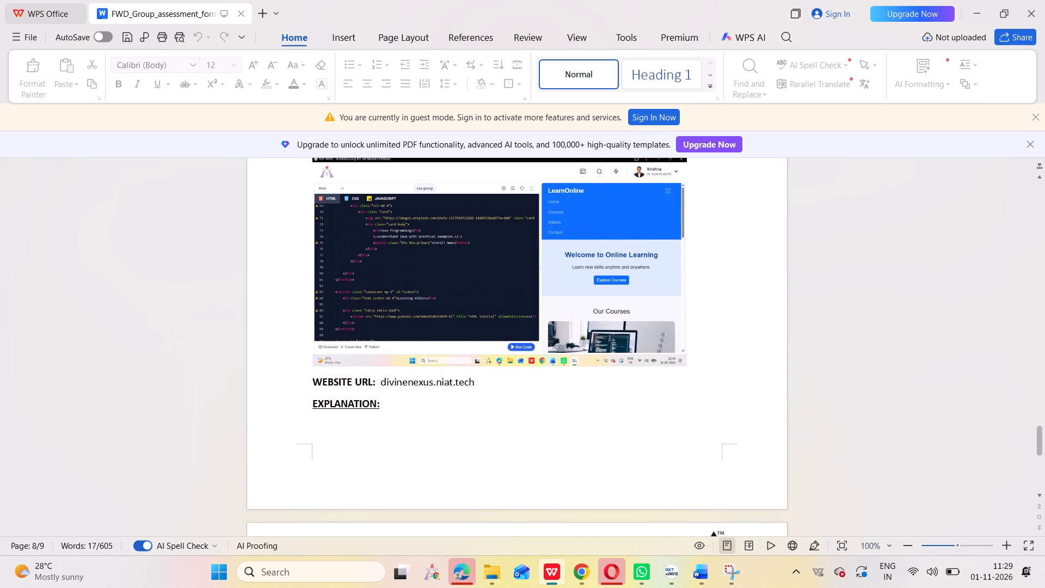
pyautogui.scroll(-3, 610, 342)
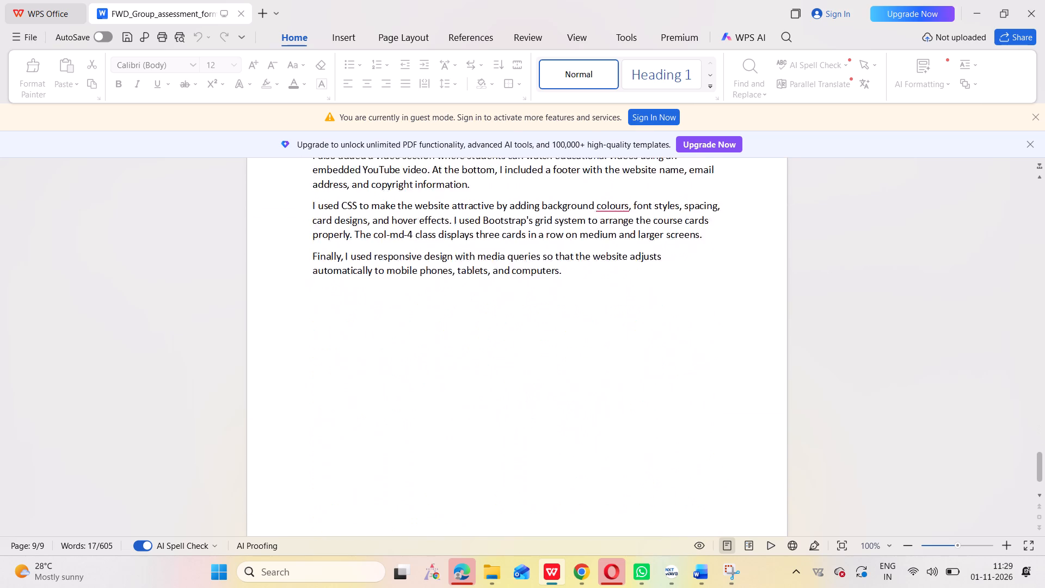
pyautogui.scroll(-5, 610, 342)
pyautogui.scroll(7, 610, 342)
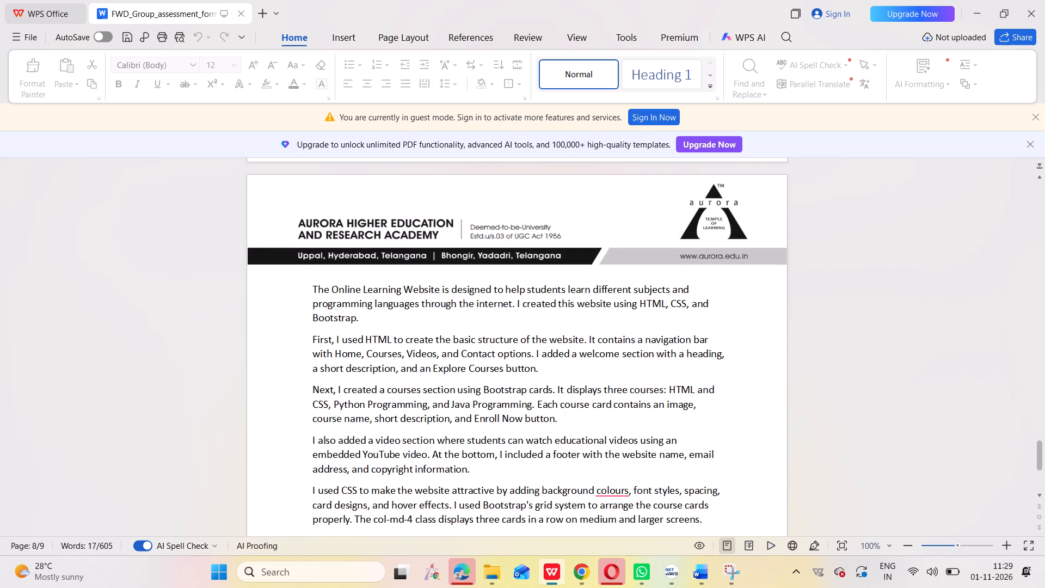
pyautogui.scroll(12, 610, 342)
pyautogui.scroll(14, 610, 342)
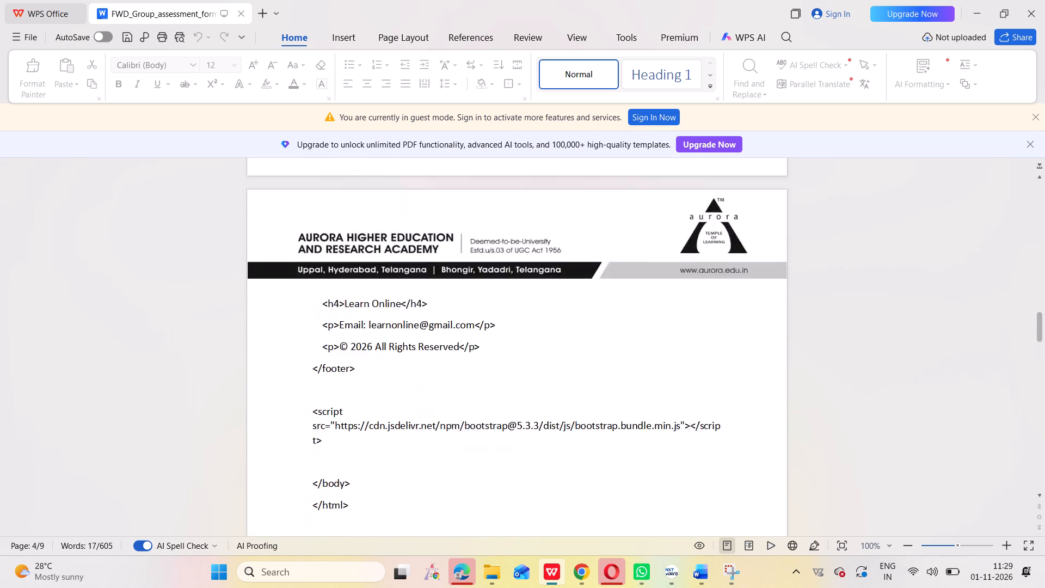
pyautogui.scroll(12, 610, 342)
pyautogui.scroll(9, 610, 342)
pyautogui.scroll(15, 610, 342)
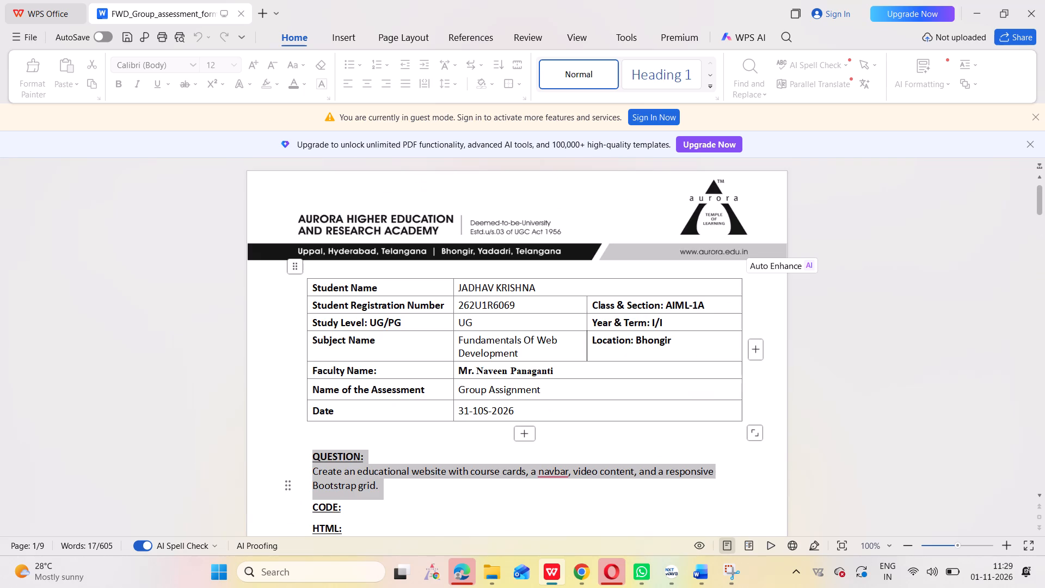
pyautogui.scroll(-1, 610, 342)
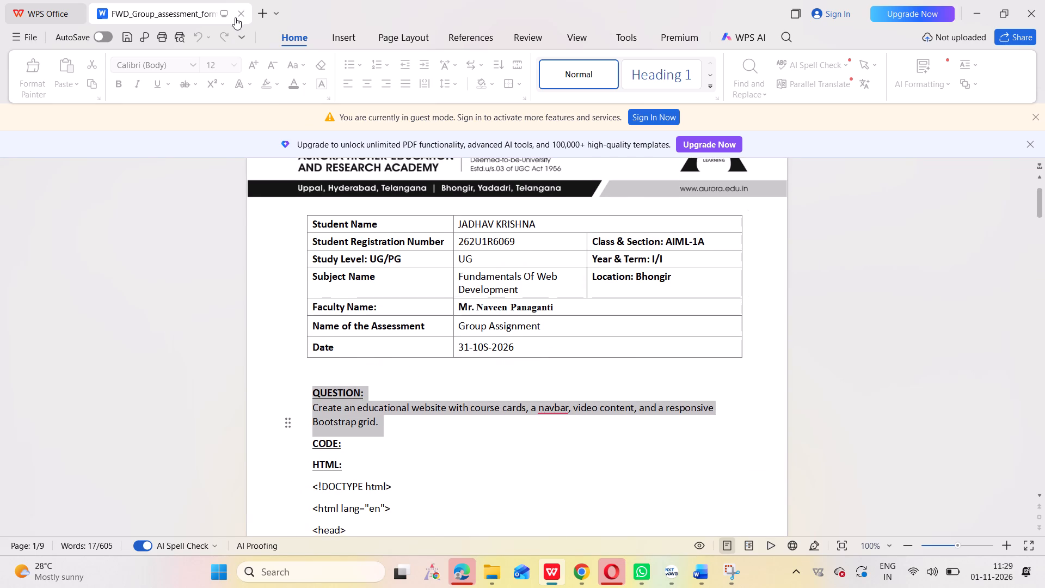
# Close the reviewed assessment document and switch back to the recent files in File Explorer.
pyautogui.click(241, 14)
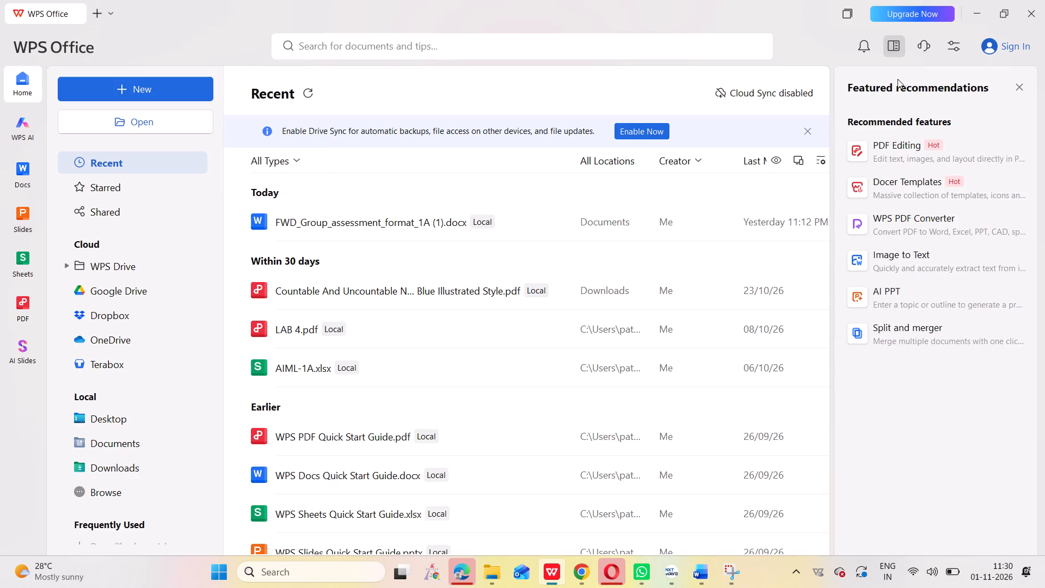
pyautogui.click(985, 16)
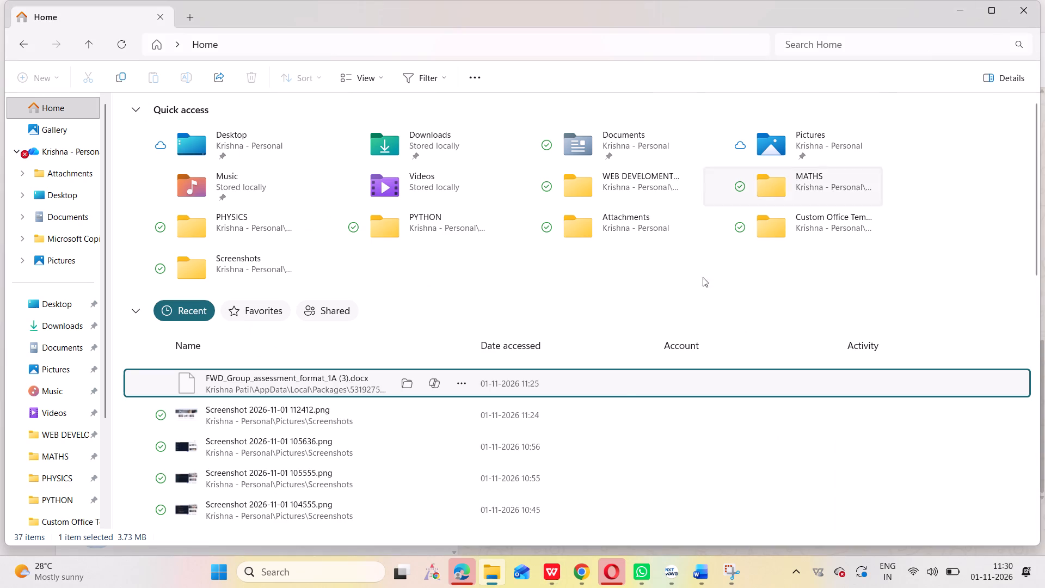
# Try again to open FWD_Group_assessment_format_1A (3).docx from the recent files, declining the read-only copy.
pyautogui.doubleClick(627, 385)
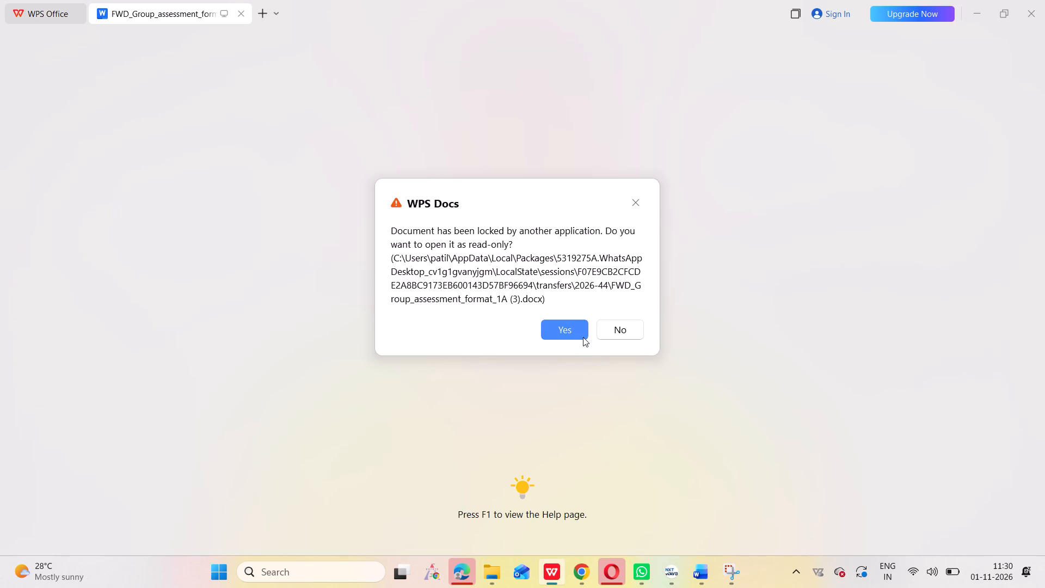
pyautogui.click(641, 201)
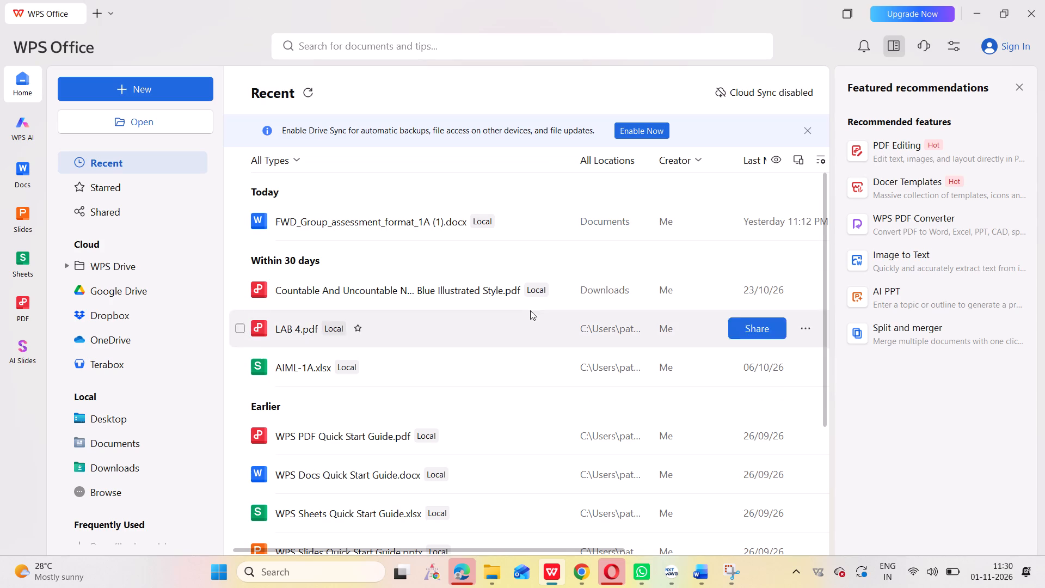
# Open FWD_Group_assessment_format_1A (1).docx from the recent documents in WPS Office.
pyautogui.click(565, 227)
pyautogui.doubleClick(565, 227)
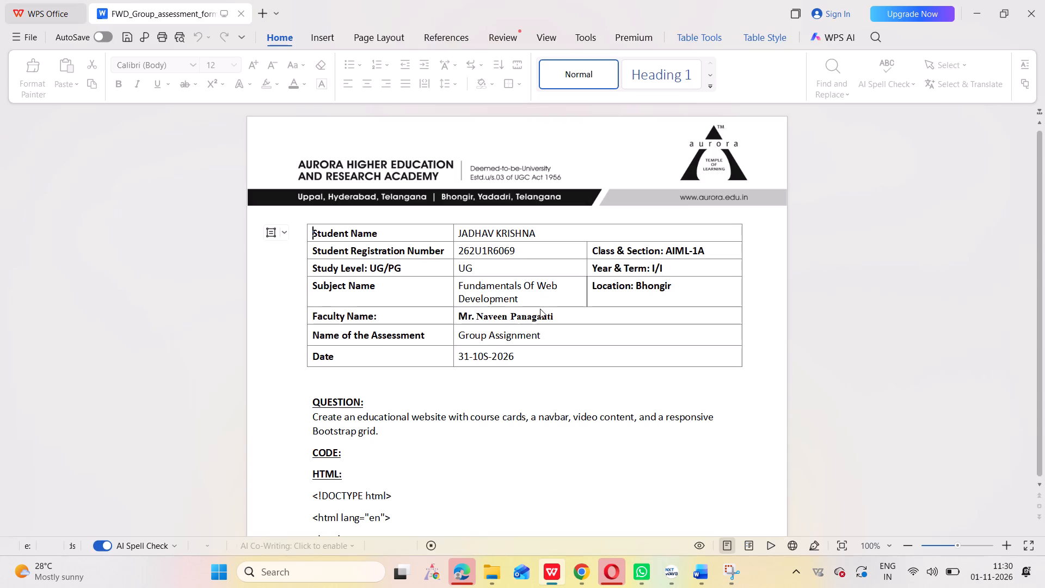
# Check this copy's ending, comparing the CSS code, website screenshot, URL and explanation paragraphs for the recent edits.
pyautogui.scroll(-14, 534, 318)
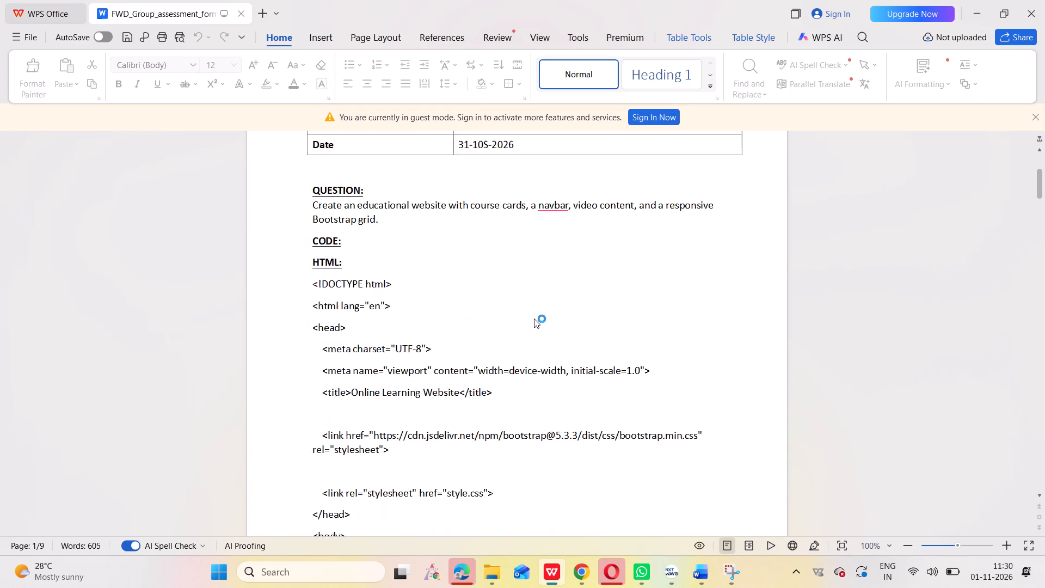
pyautogui.scroll(-18, 534, 318)
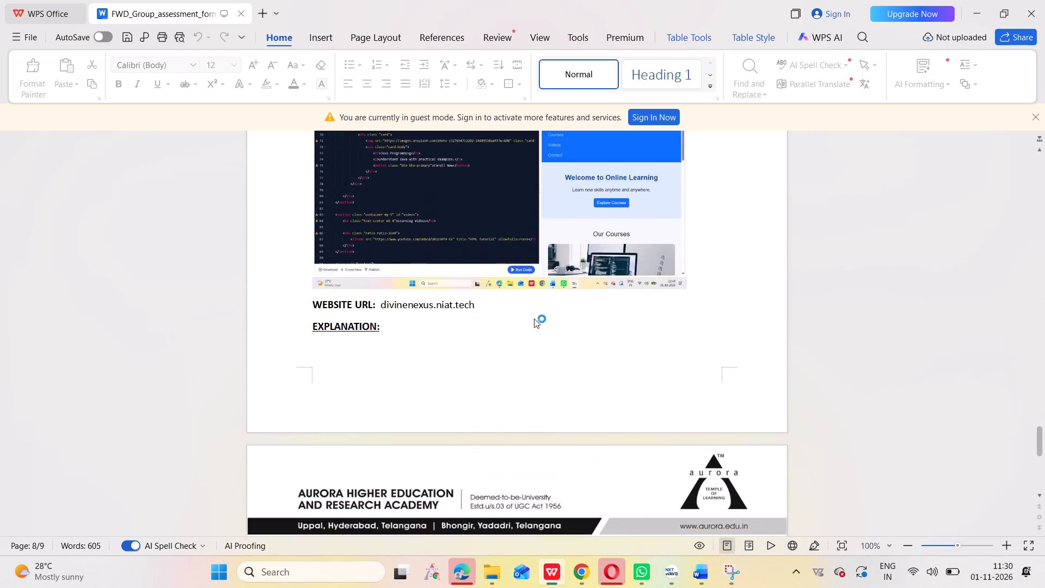
pyautogui.scroll(-7, 534, 318)
pyautogui.scroll(8, 534, 318)
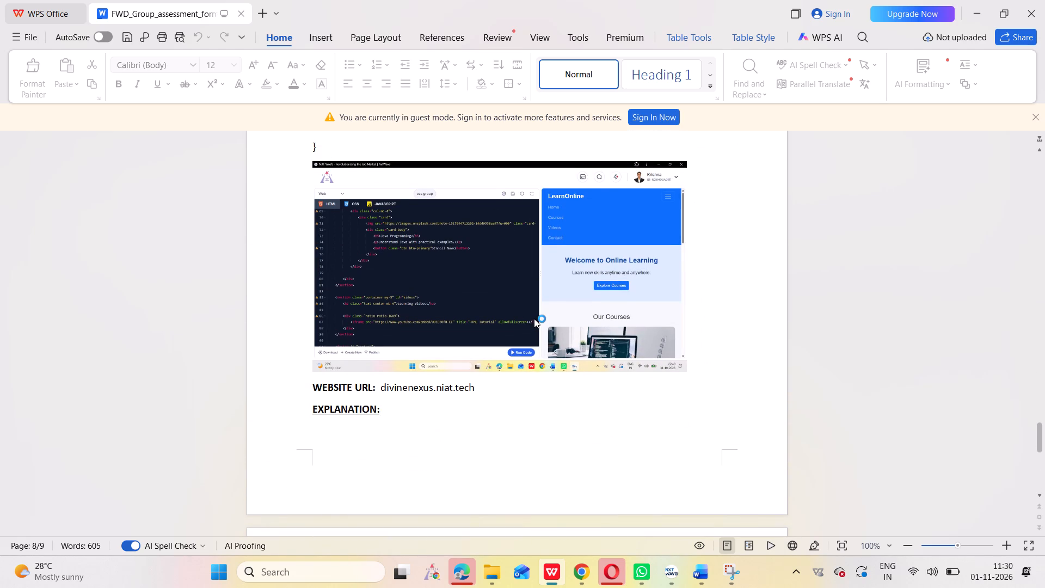
pyautogui.scroll(1, 534, 318)
pyautogui.scroll(-5, 534, 318)
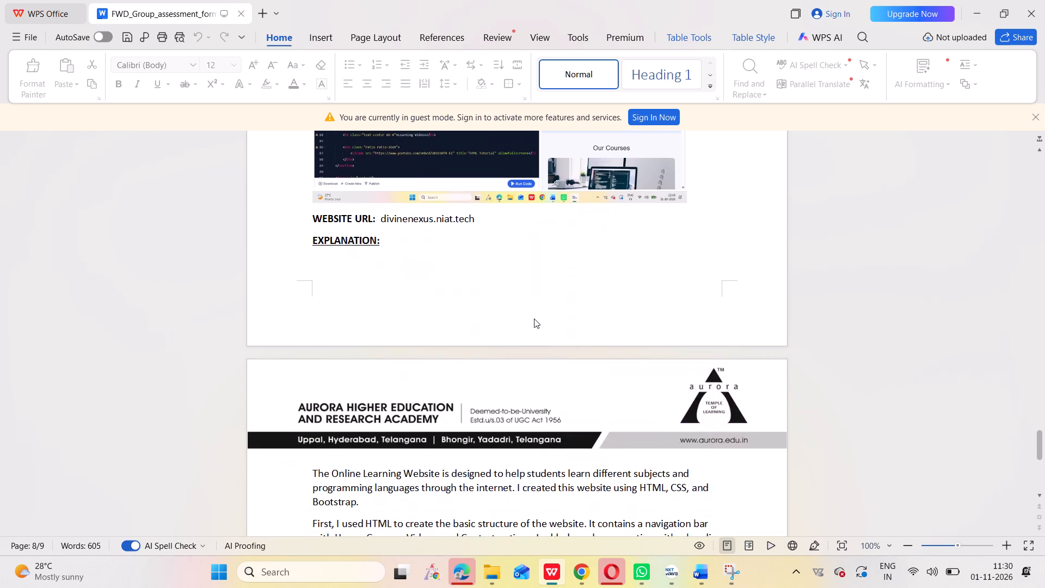
pyautogui.scroll(-7, 534, 318)
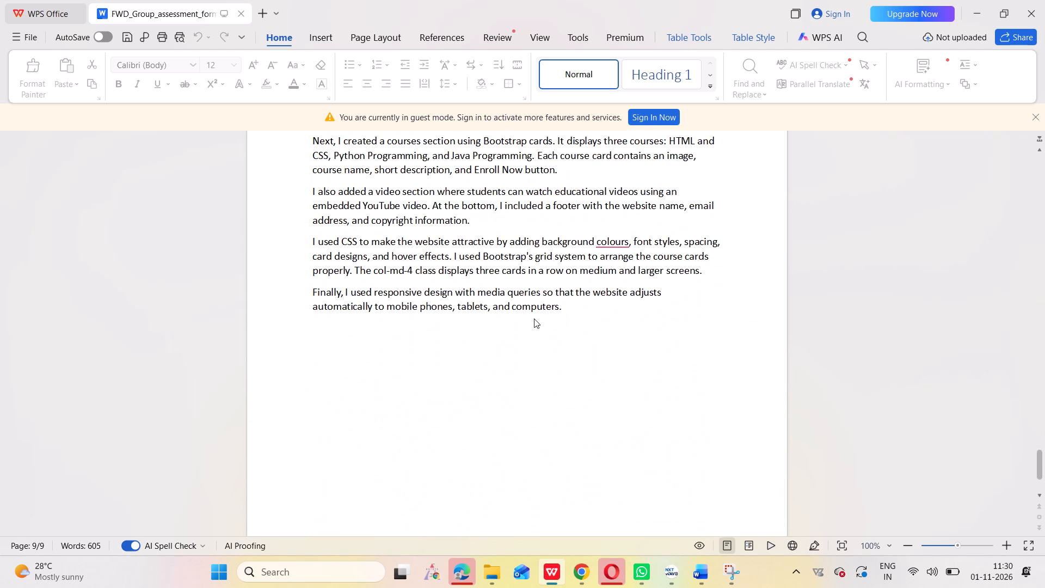
pyautogui.scroll(2, 534, 318)
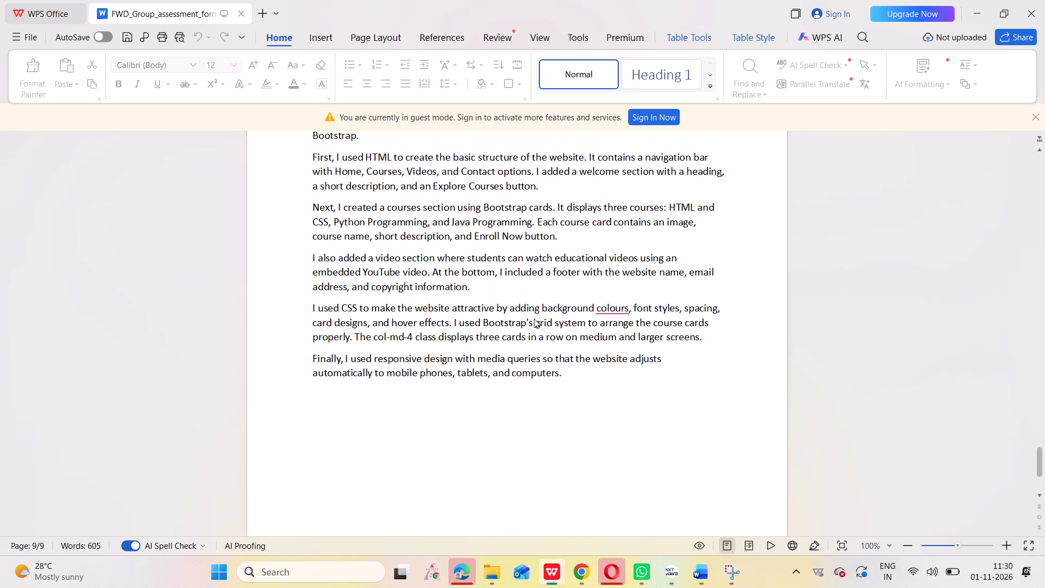
pyautogui.scroll(5, 534, 318)
pyautogui.scroll(-2, 534, 318)
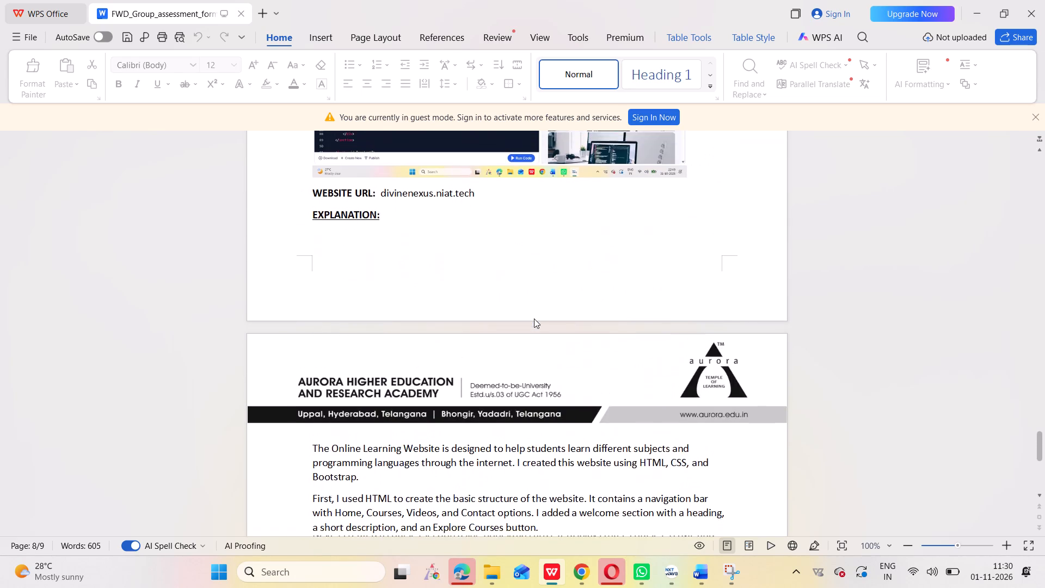
pyautogui.scroll(-7, 534, 318)
pyautogui.scroll(6, 534, 318)
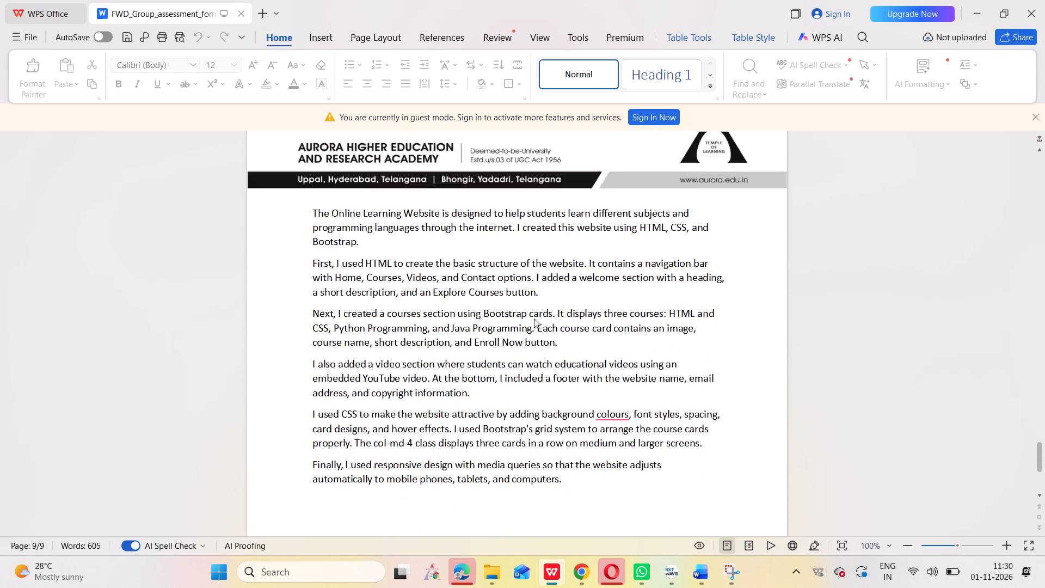
pyautogui.scroll(9, 534, 318)
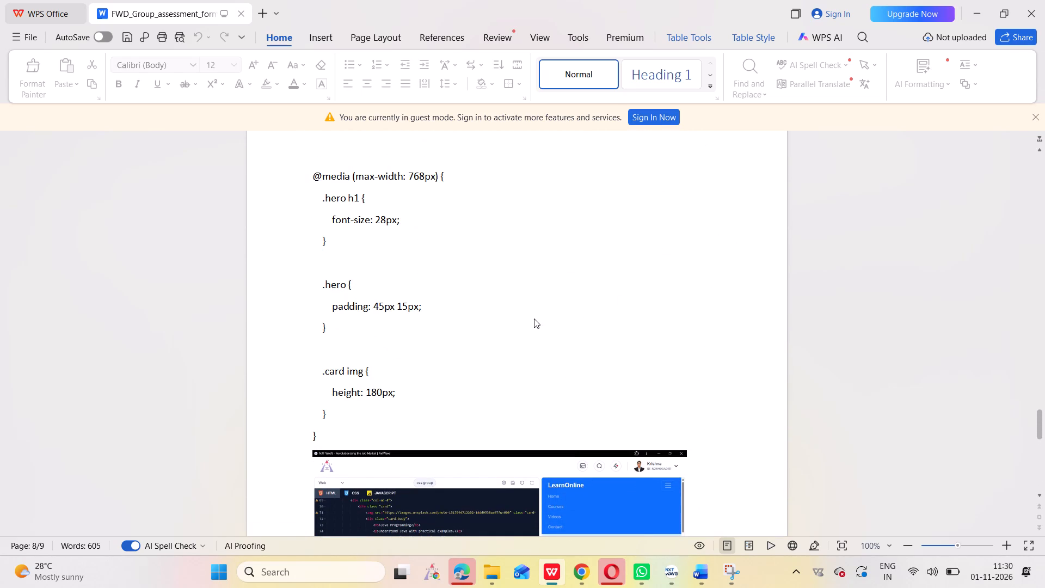
pyautogui.scroll(3, 534, 318)
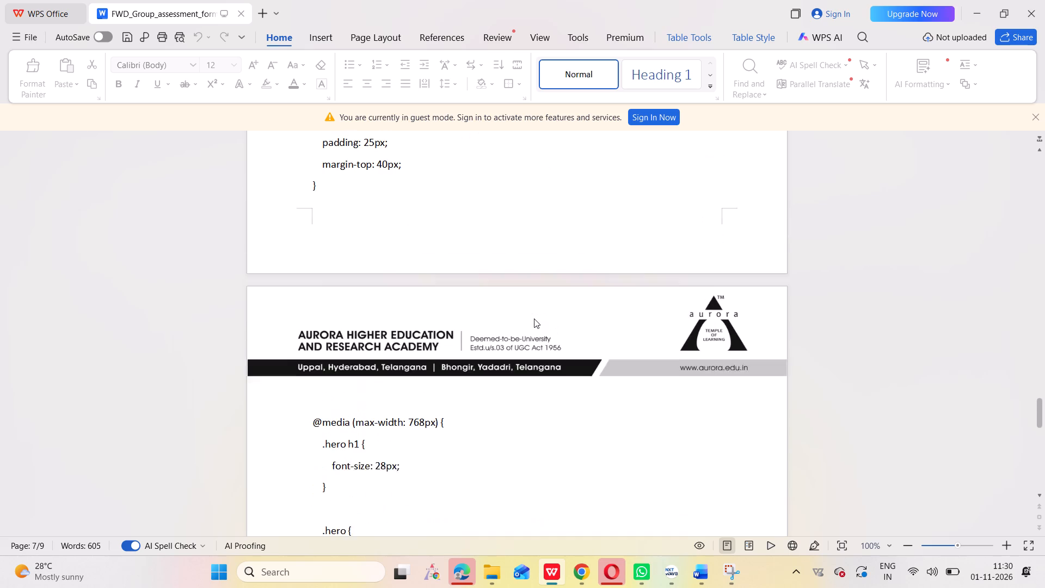
pyautogui.scroll(-8, 534, 318)
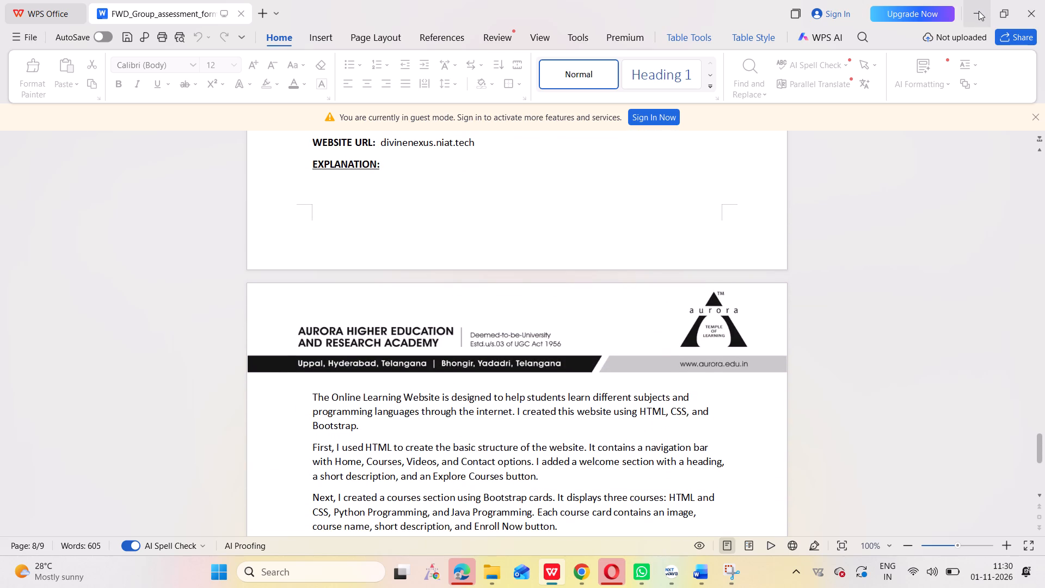
# Switch back to the recent files in File Explorer, leaving the document open in WPS Office.
pyautogui.click(979, 11)
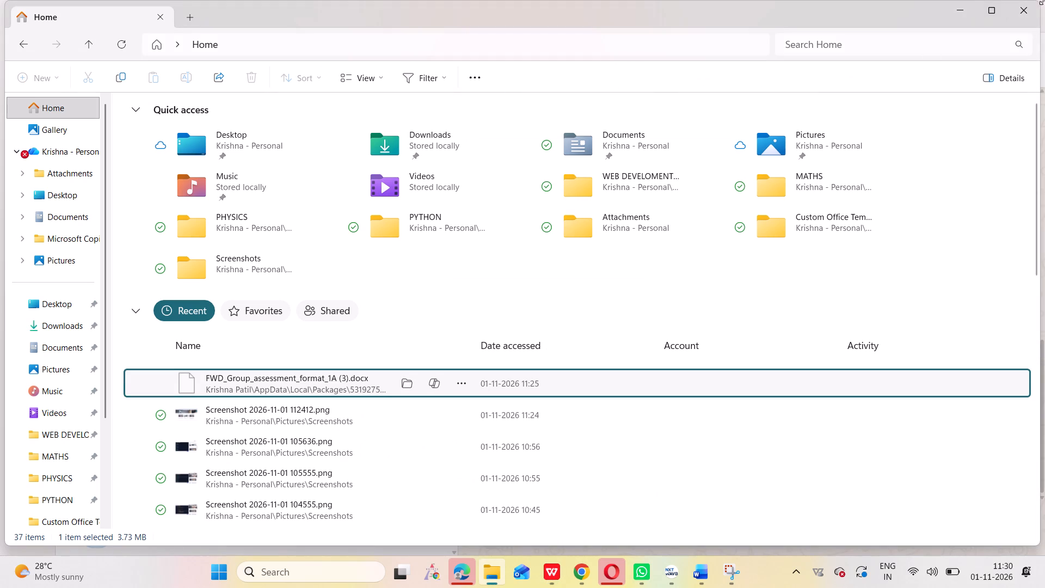
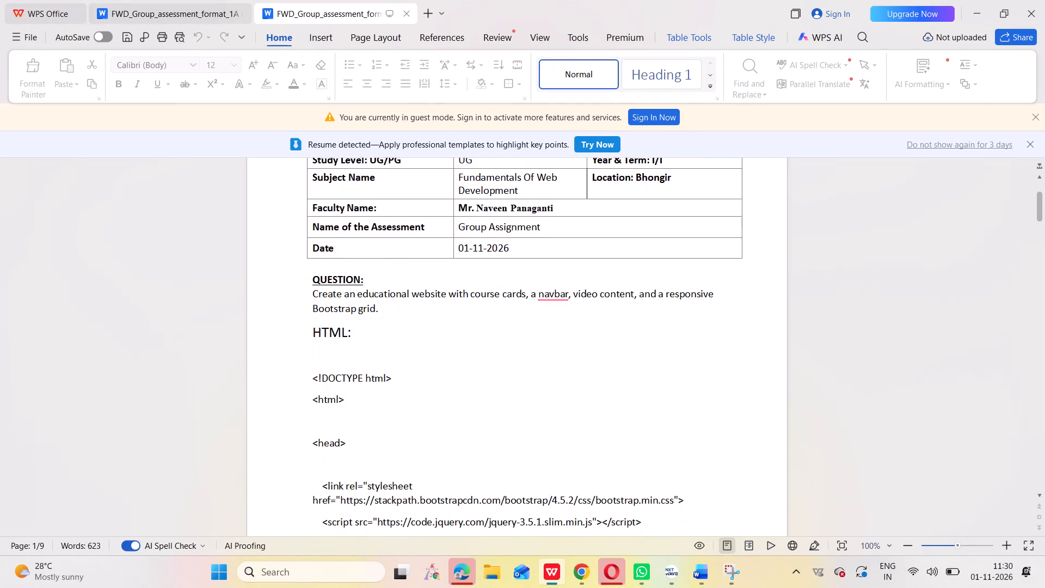
# Review the open assessment copy from the student details table through the HTML code, screenshots, explanations and CSS to the website link.
pyautogui.scroll(-2, 500, 366)
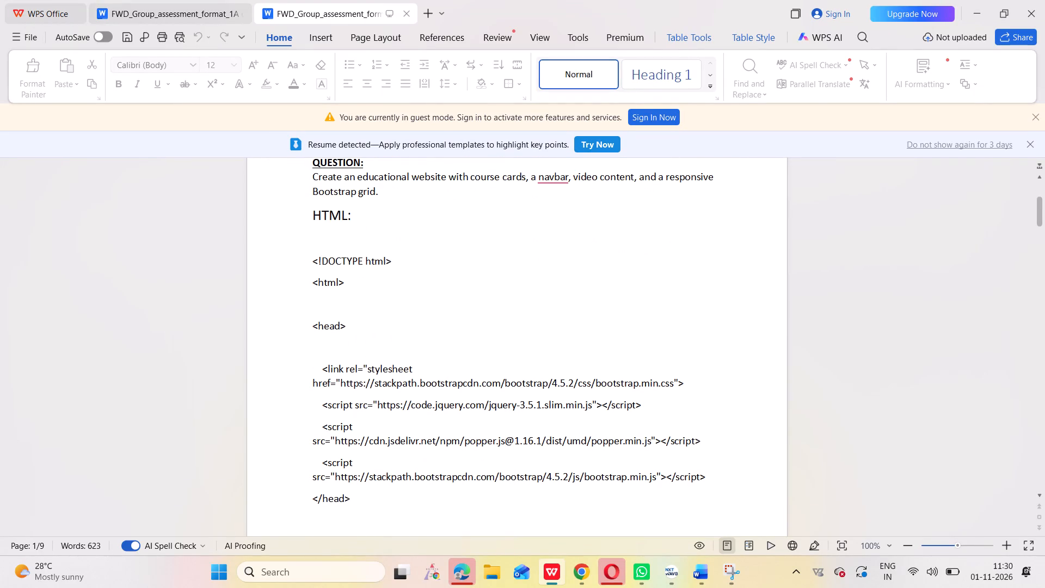
pyautogui.scroll(4, 546, 309)
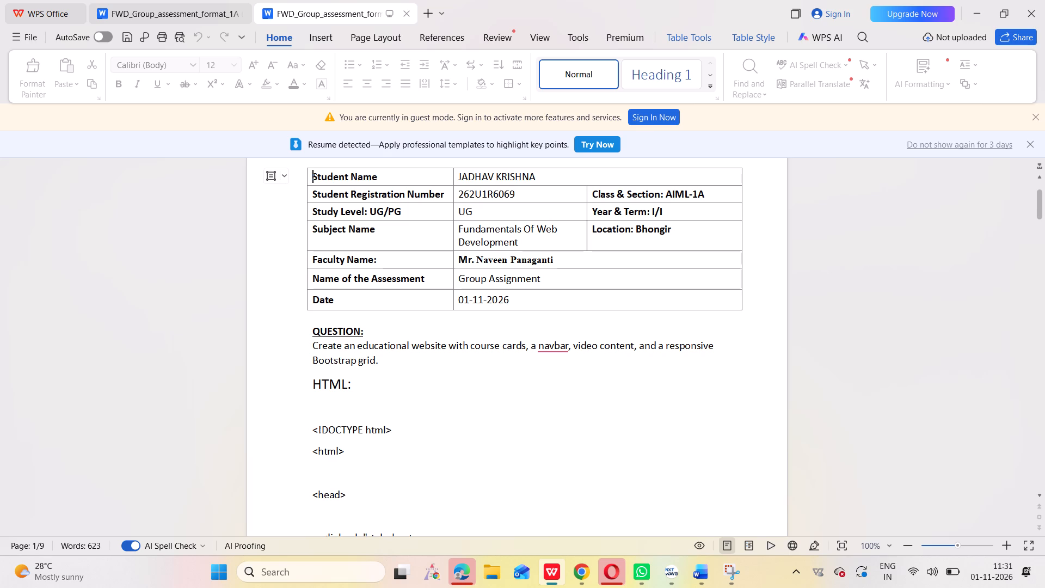
pyautogui.scroll(-4, 546, 309)
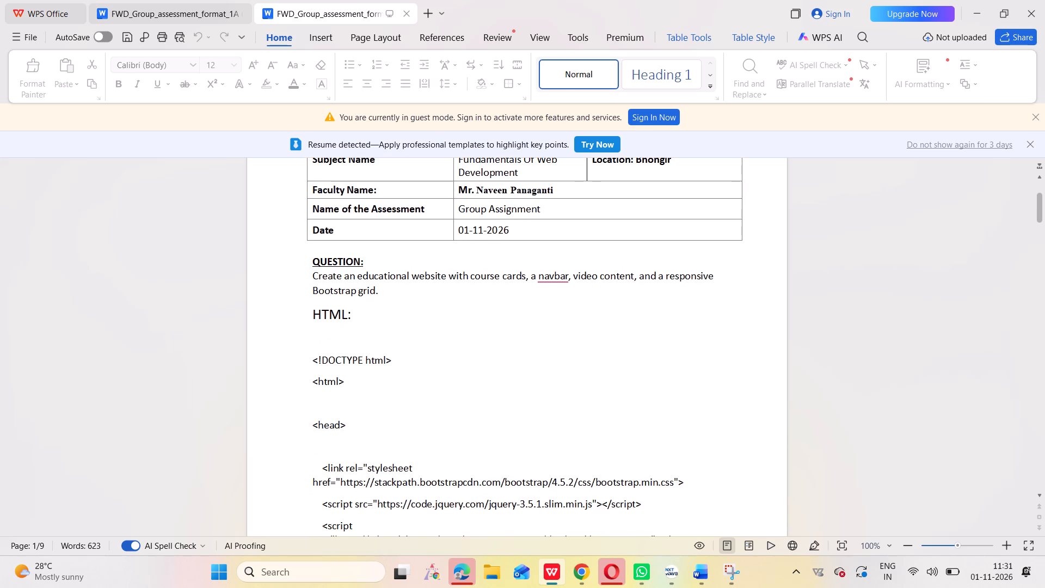
pyautogui.scroll(-8, 546, 309)
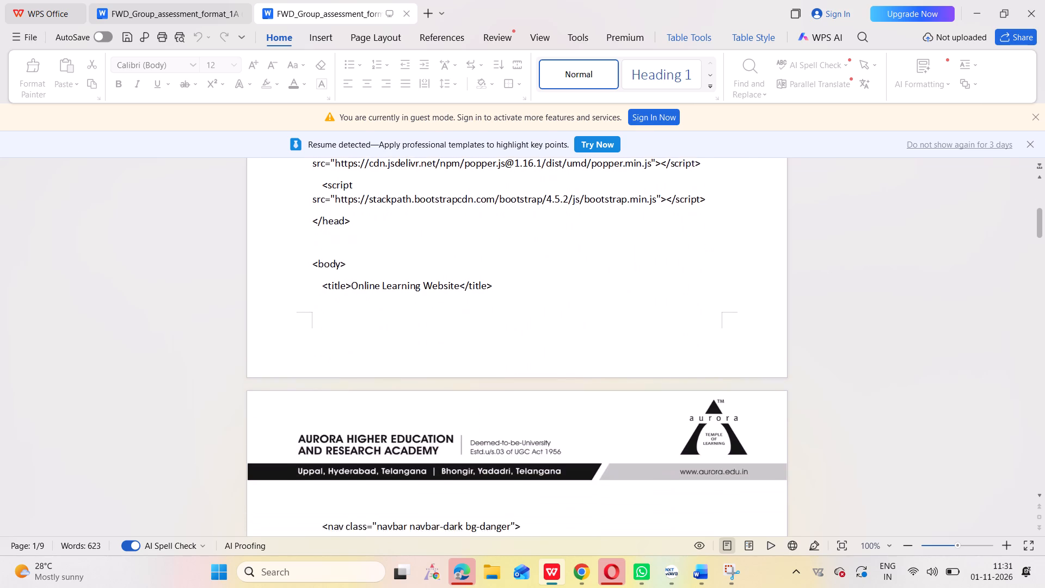
pyautogui.scroll(-12, 546, 309)
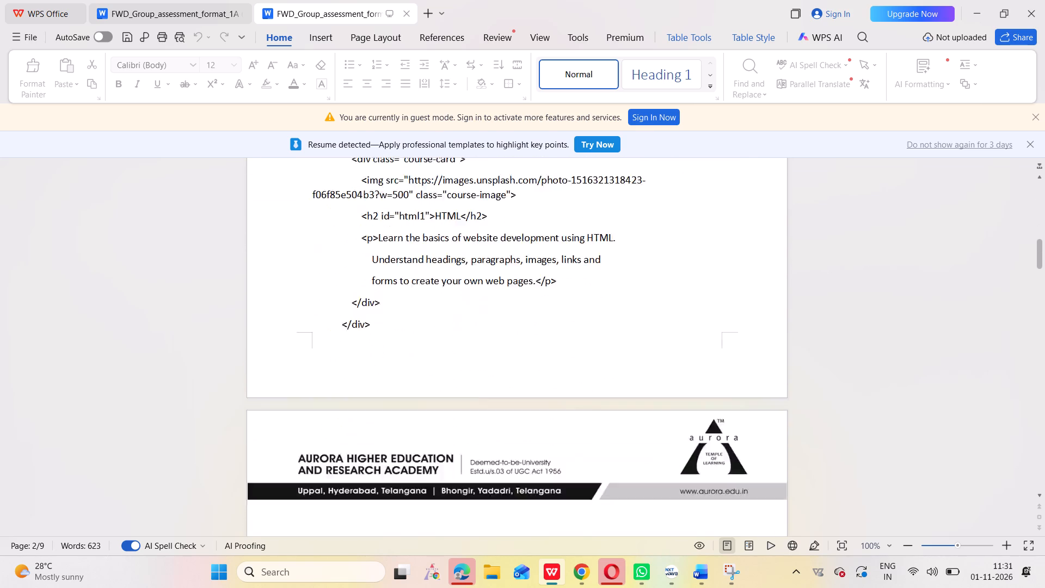
pyautogui.scroll(-10, 546, 309)
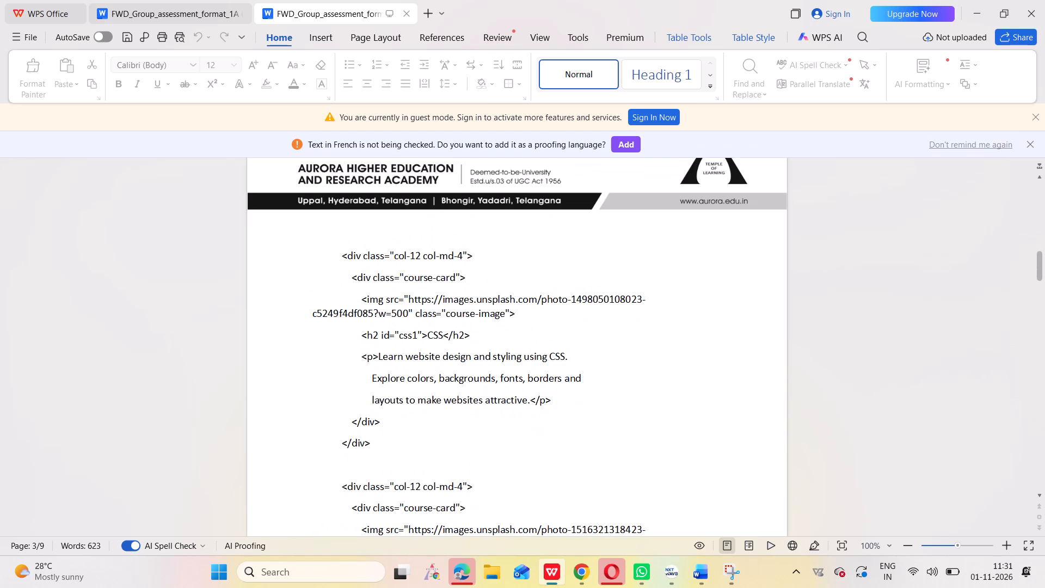
pyautogui.scroll(-12, 546, 309)
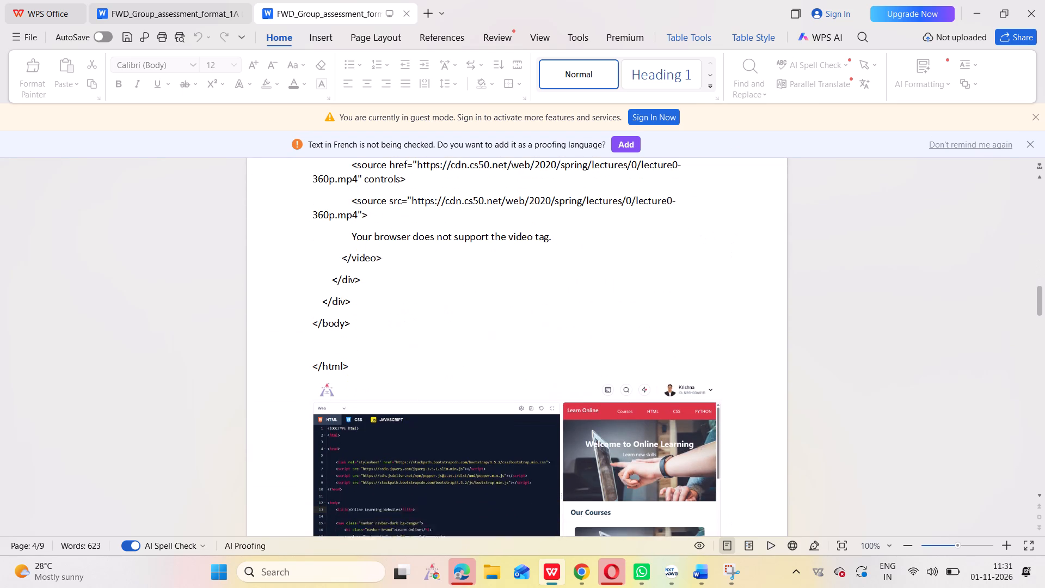
pyautogui.scroll(-6, 546, 309)
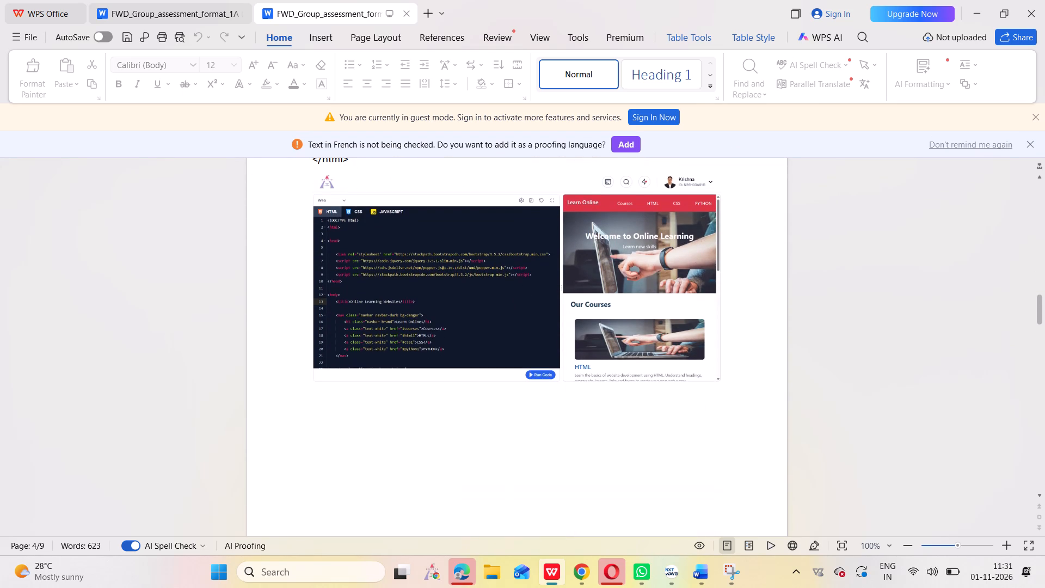
pyautogui.scroll(-3, 546, 309)
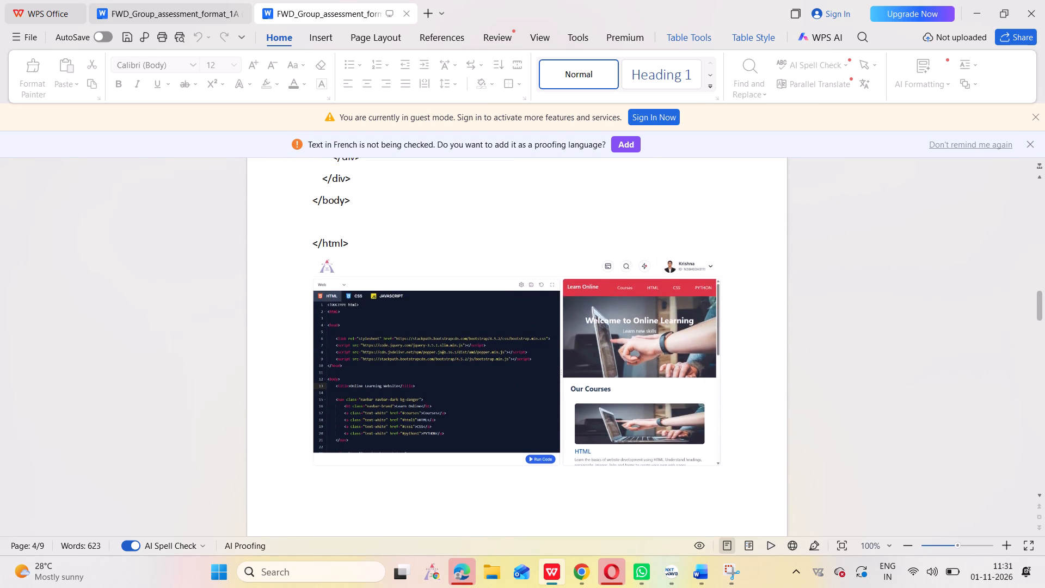
pyautogui.scroll(-9, 546, 309)
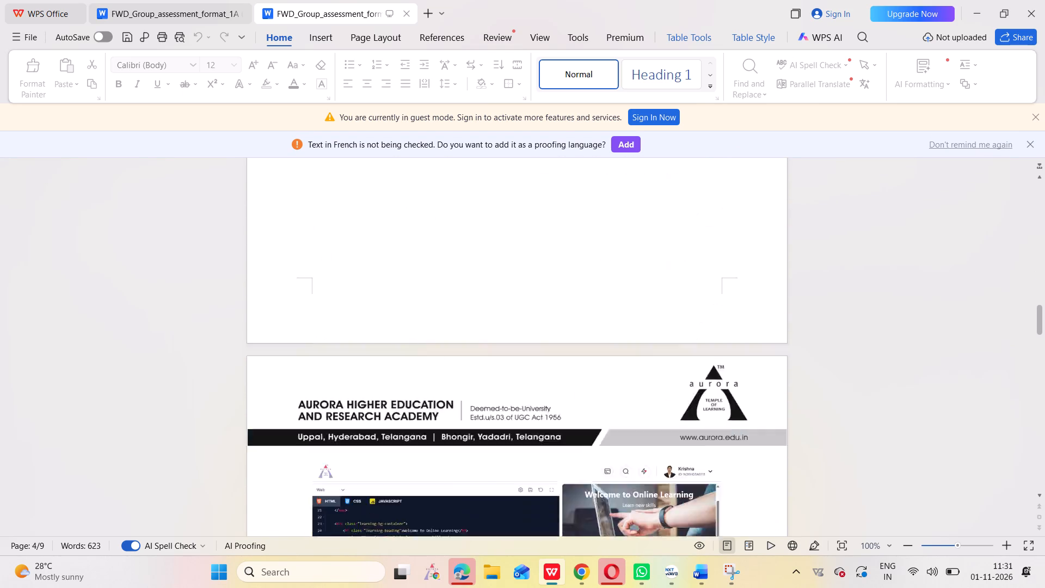
pyautogui.scroll(-10, 546, 309)
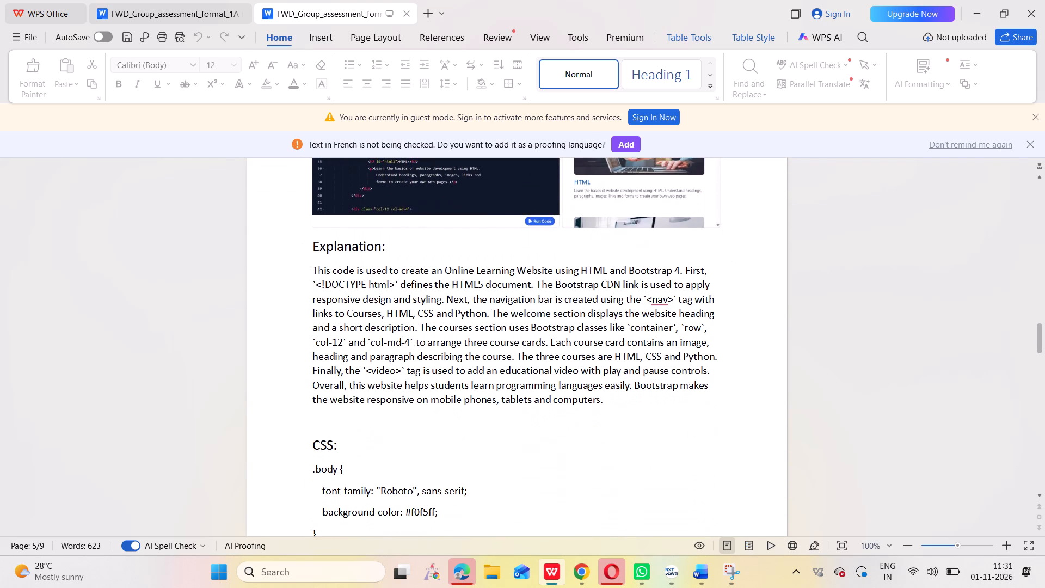
pyautogui.scroll(-9, 546, 309)
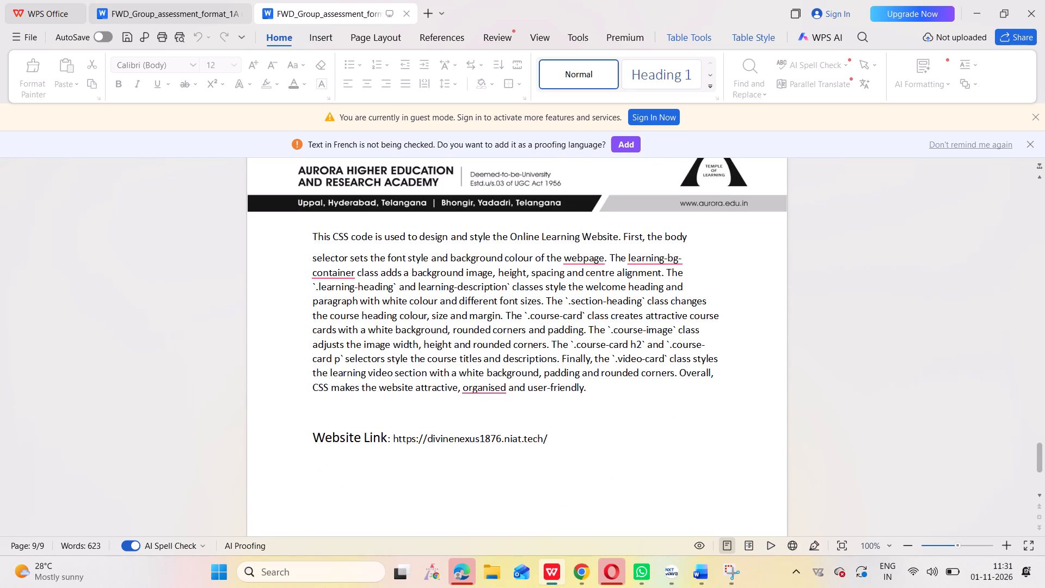
# Add the line "The Output:" below the CSS explanation paragraph, followed by a new empty line.
pyautogui.click(587, 384)
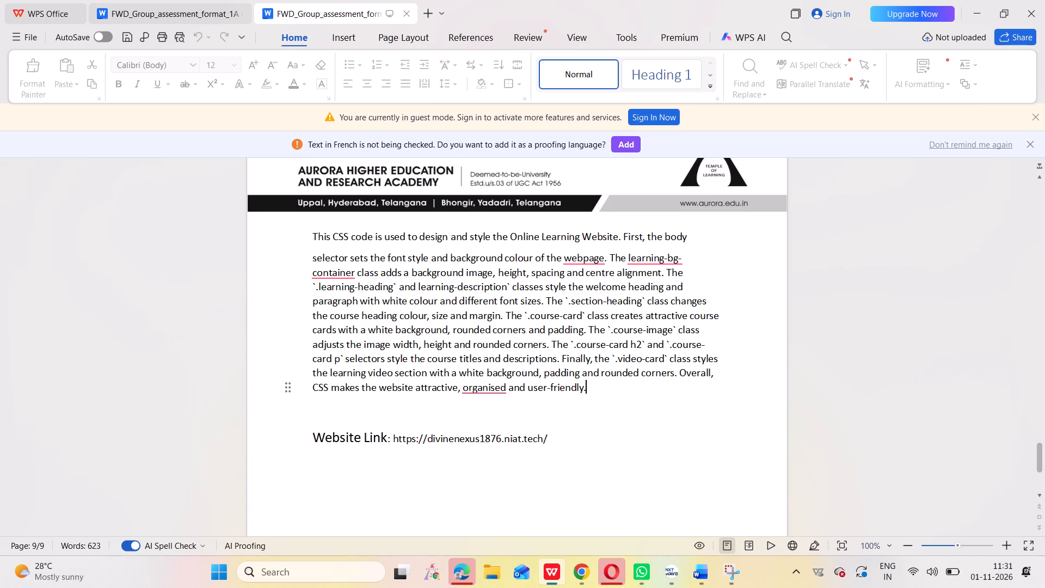
pyautogui.press('Return')
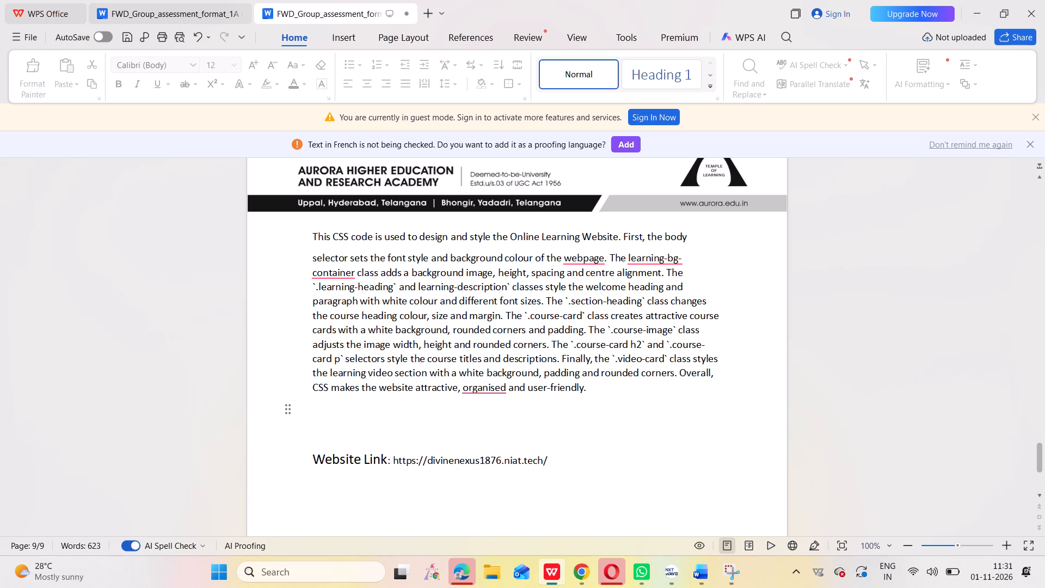
pyautogui.press('t')
pyautogui.press('space')
pyautogui.write('o')
pyautogui.press('BackSpace')
pyautogui.write('ut')
pyautogui.write('put')
pyautogui.hotkey('shift', ':')
pyautogui.press('Return')
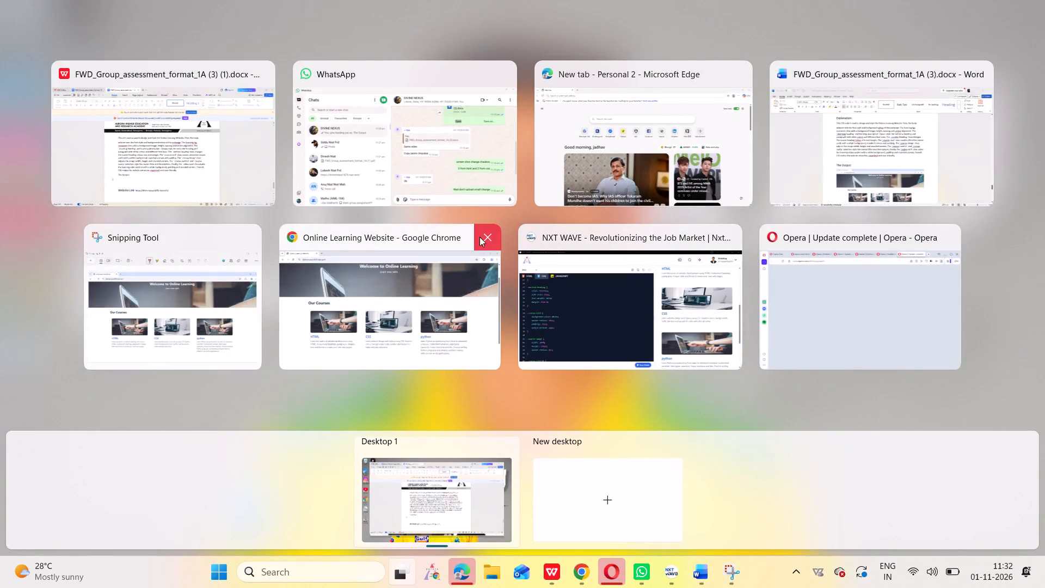
# Paste the Online Learning website screenshot from the clipboard history below "The Output:".
pyautogui.click(263, 170)
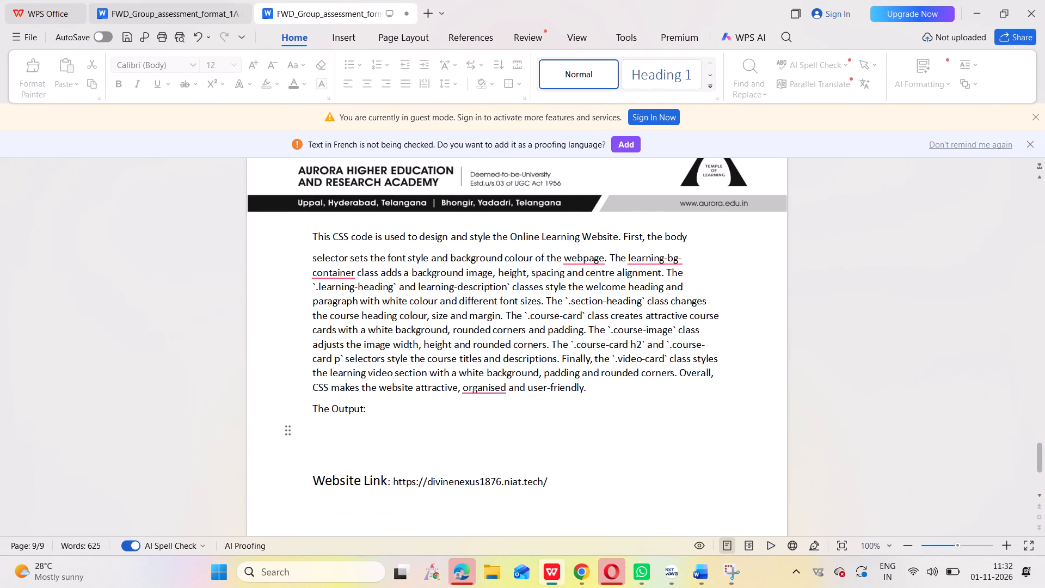
pyautogui.press('super+v')
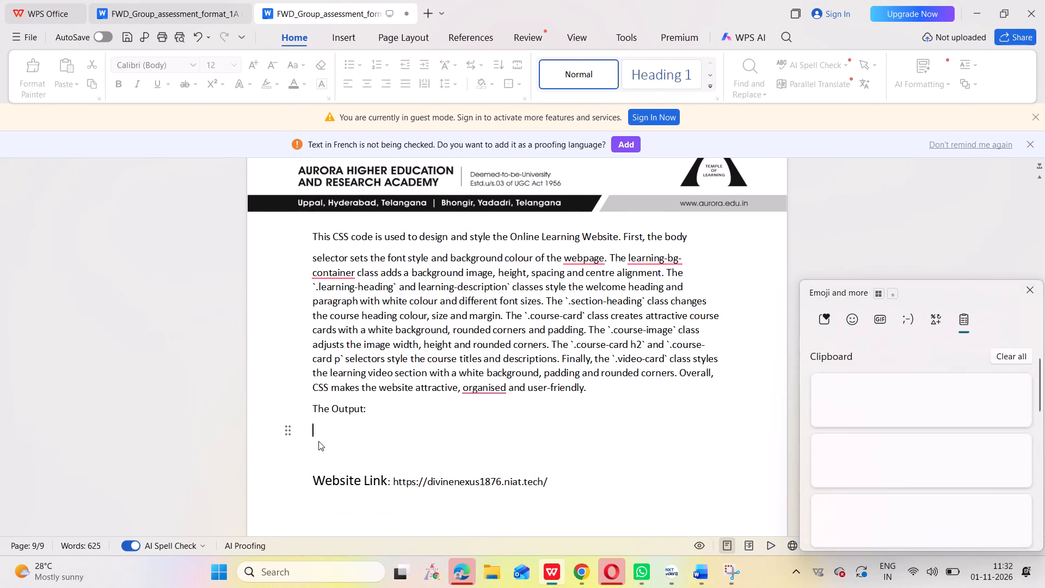
pyautogui.click(846, 470)
pyautogui.hotkey('ctrl', 'v')
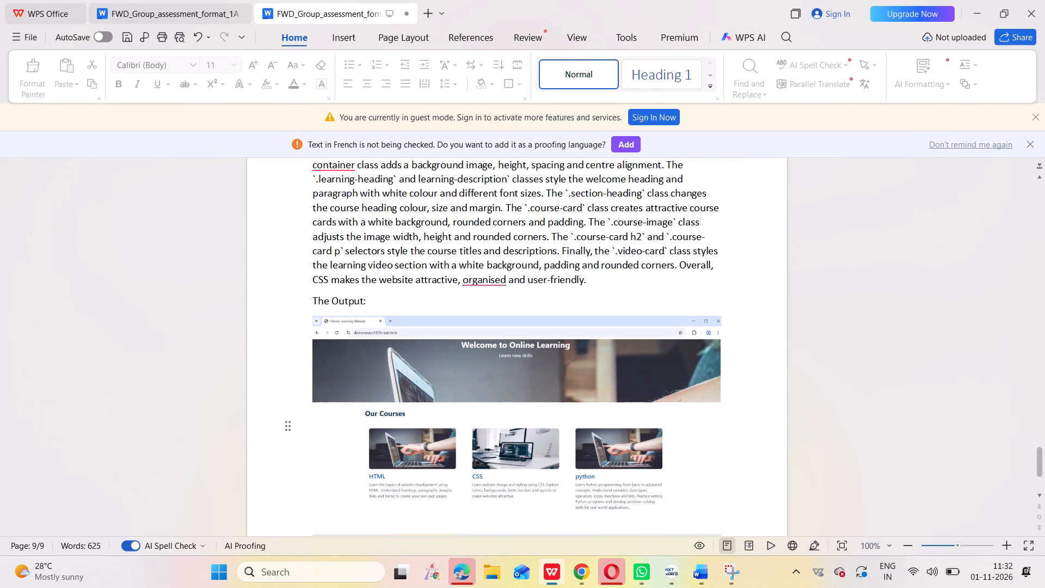
# Check the pasted screenshot's placement above the website link, and look back through the document to its first page.
pyautogui.scroll(6, 504, 433)
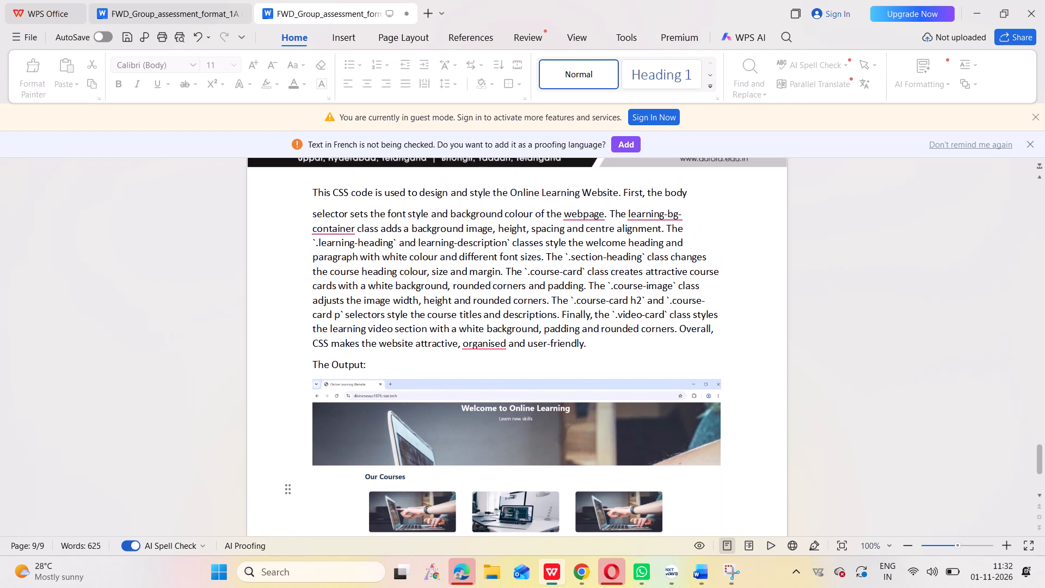
pyautogui.scroll(3, 504, 433)
pyautogui.scroll(-1, 504, 433)
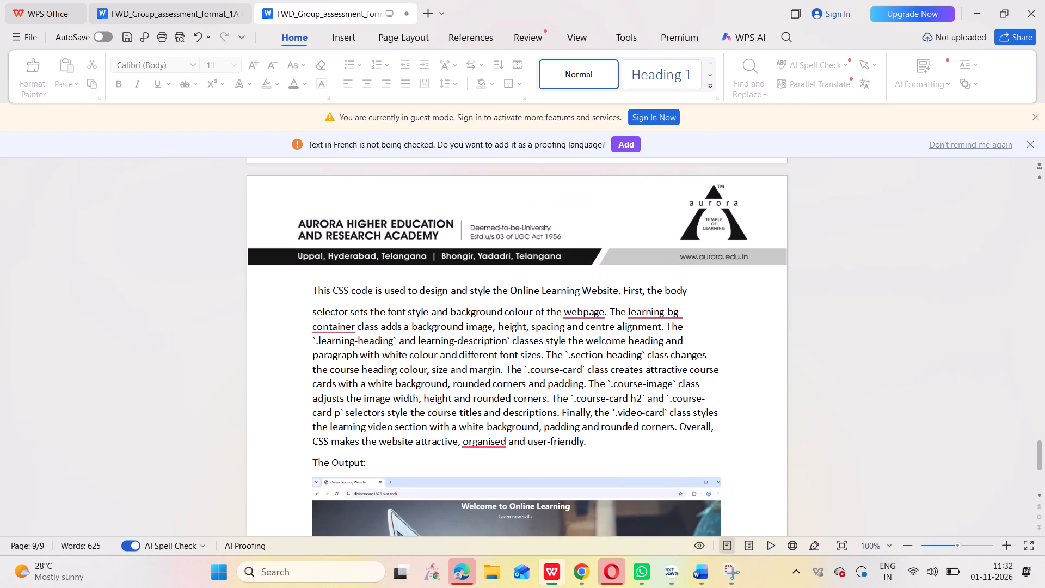
pyautogui.scroll(-2, 504, 433)
pyautogui.scroll(5, 504, 433)
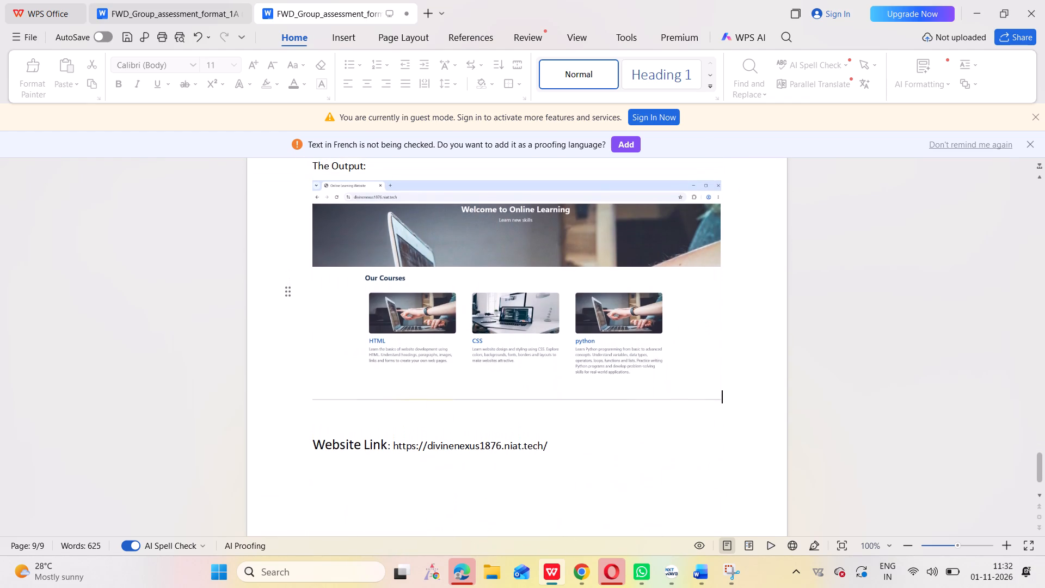
pyautogui.scroll(18, 504, 433)
pyautogui.scroll(15, 504, 433)
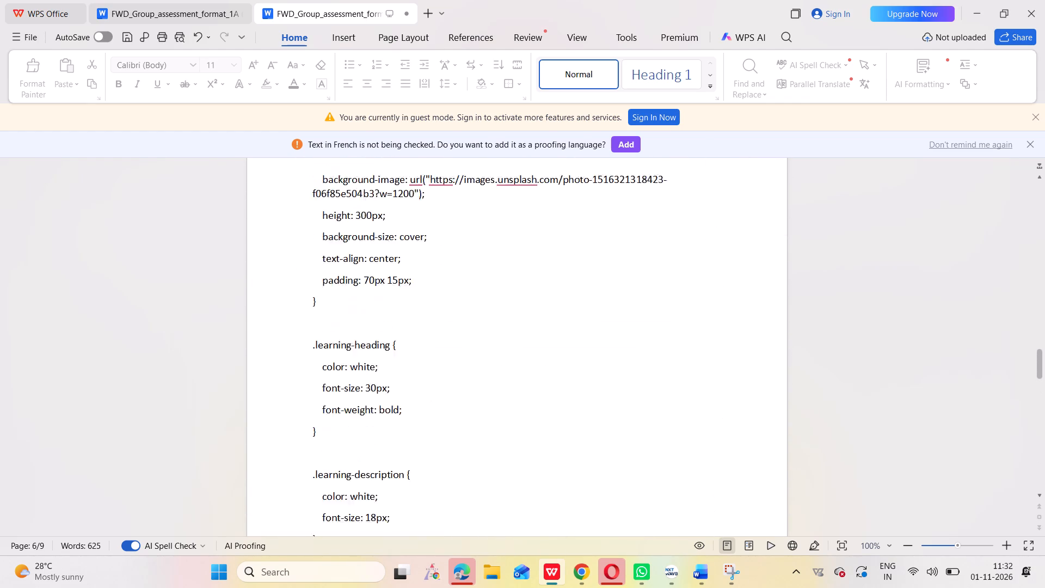
pyautogui.scroll(15, 504, 433)
pyautogui.scroll(11, 504, 433)
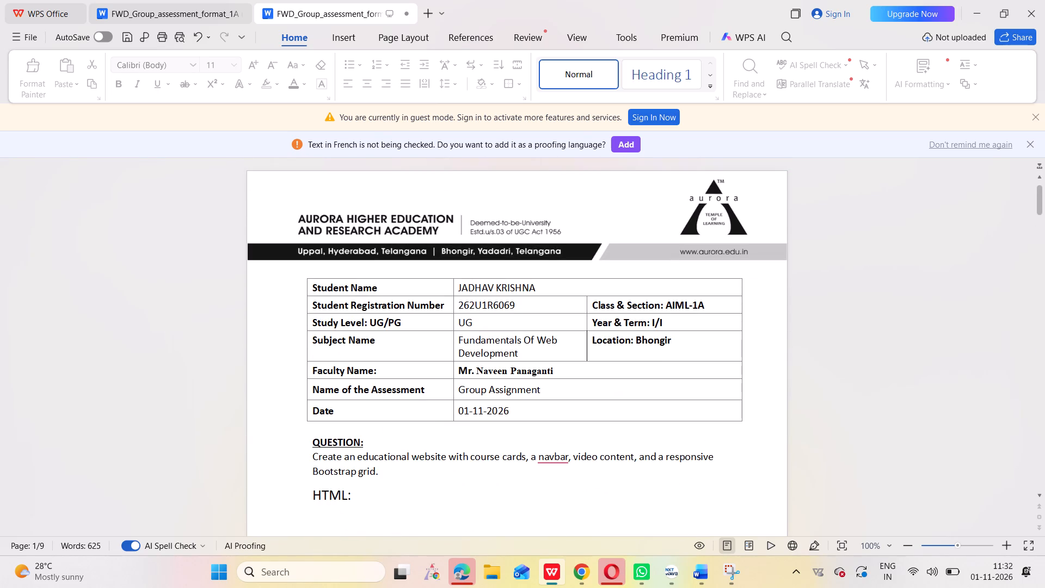
# Print all pages of the document as one copy with Microsoft Print to PDF.
pyautogui.hotkey('ctrl', 'p')
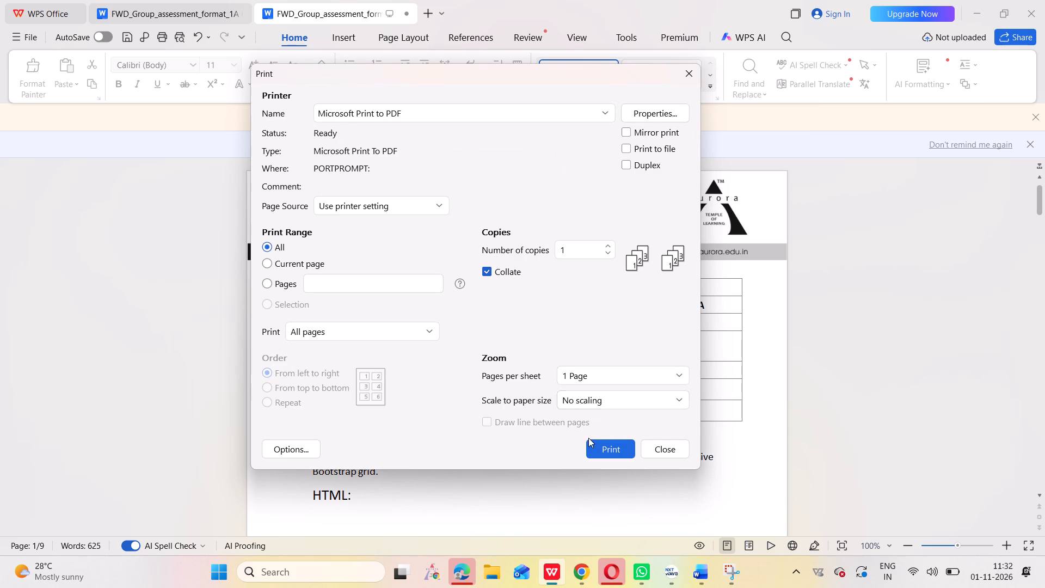
pyautogui.click(474, 113)
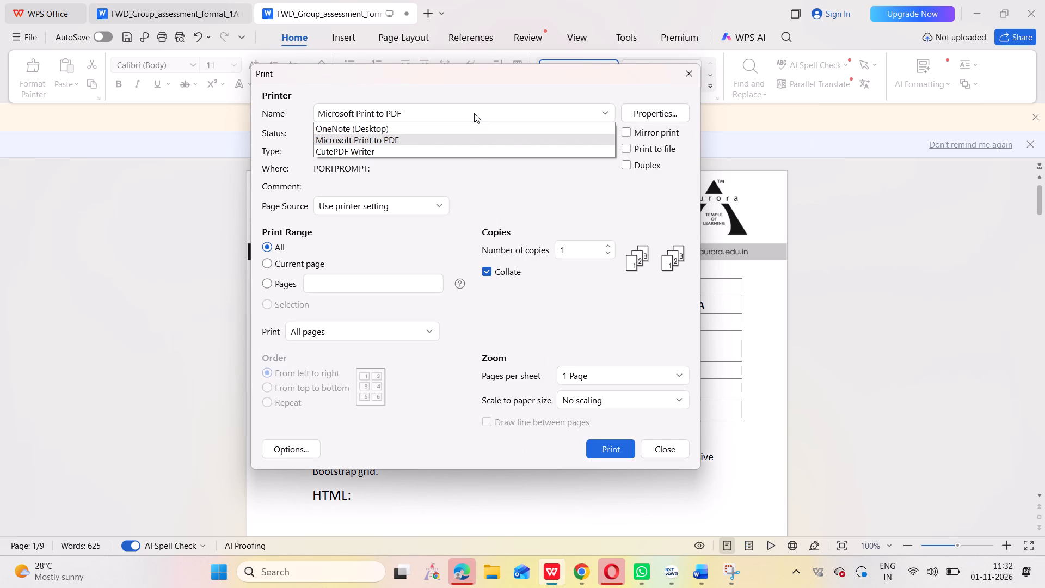
pyautogui.click(468, 143)
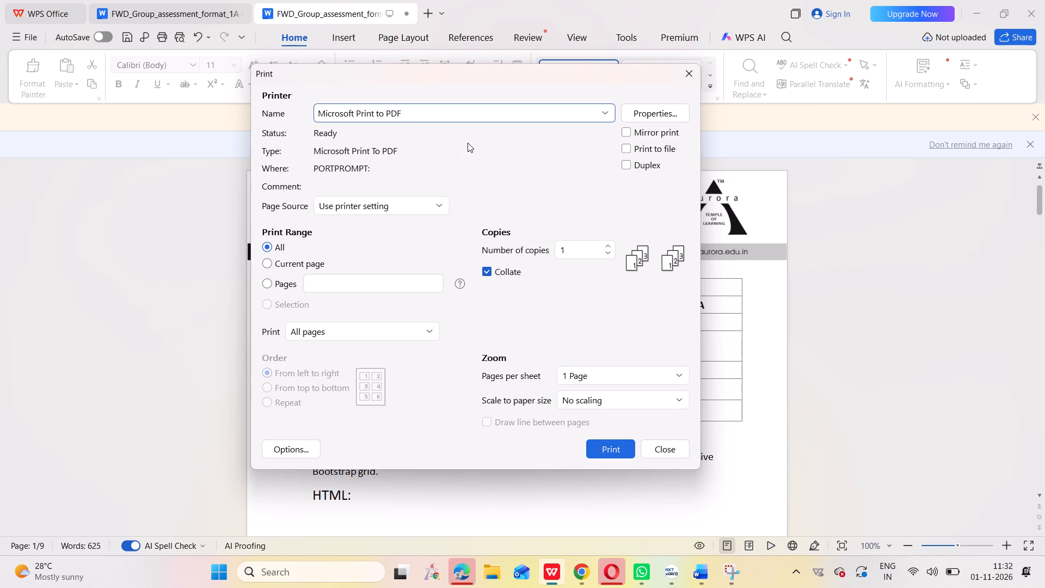
pyautogui.click(592, 450)
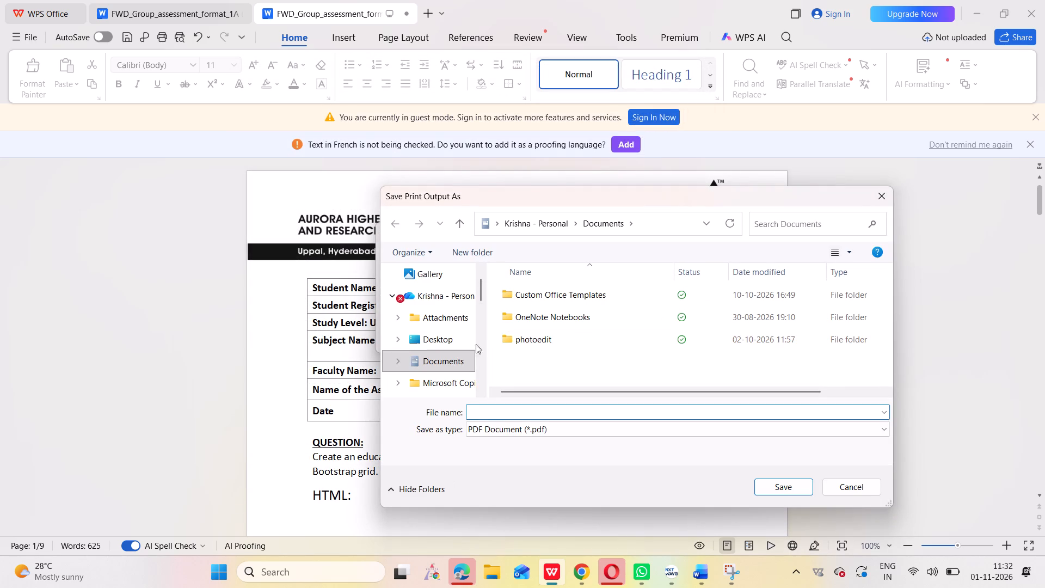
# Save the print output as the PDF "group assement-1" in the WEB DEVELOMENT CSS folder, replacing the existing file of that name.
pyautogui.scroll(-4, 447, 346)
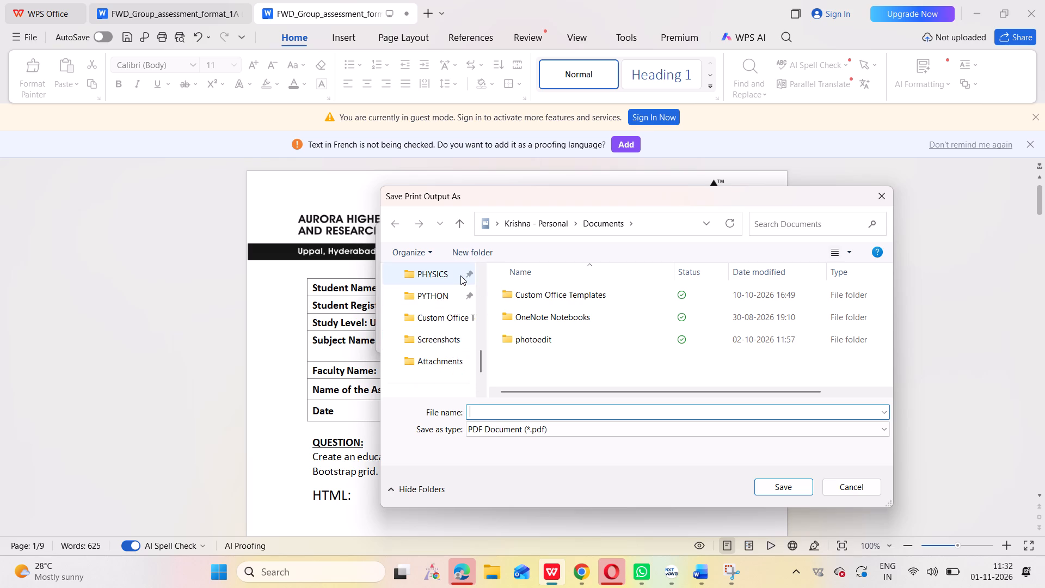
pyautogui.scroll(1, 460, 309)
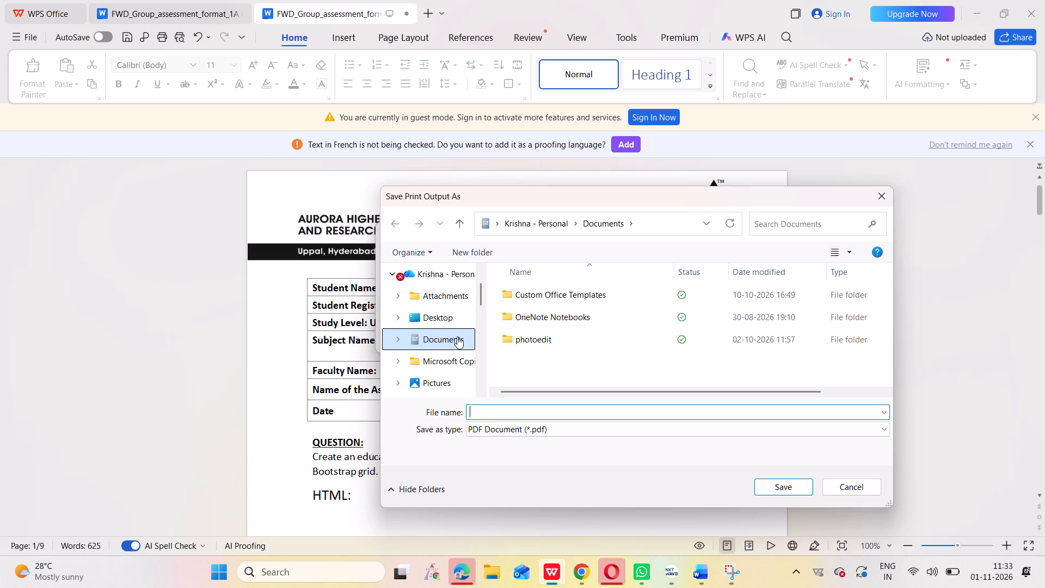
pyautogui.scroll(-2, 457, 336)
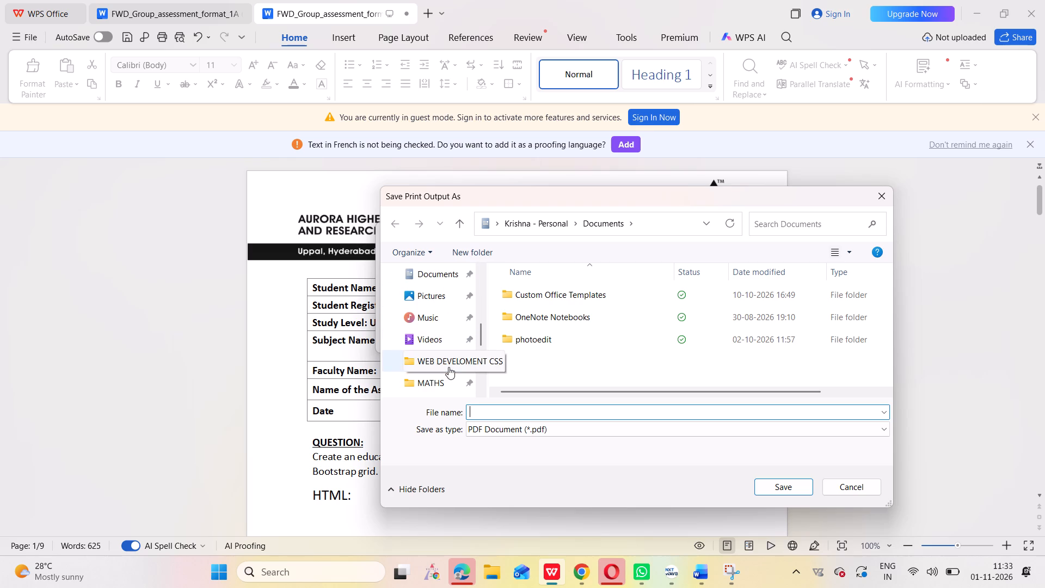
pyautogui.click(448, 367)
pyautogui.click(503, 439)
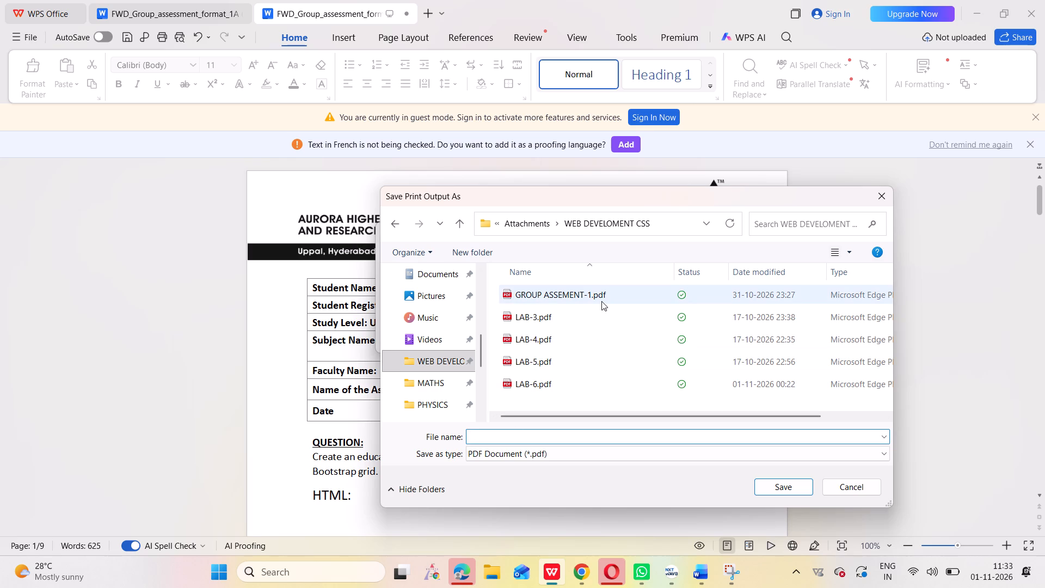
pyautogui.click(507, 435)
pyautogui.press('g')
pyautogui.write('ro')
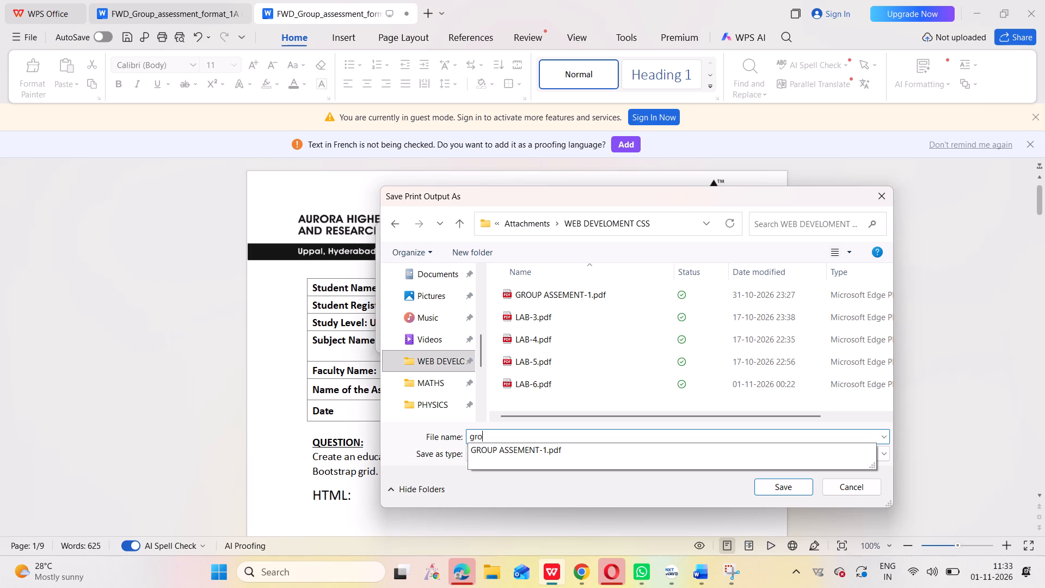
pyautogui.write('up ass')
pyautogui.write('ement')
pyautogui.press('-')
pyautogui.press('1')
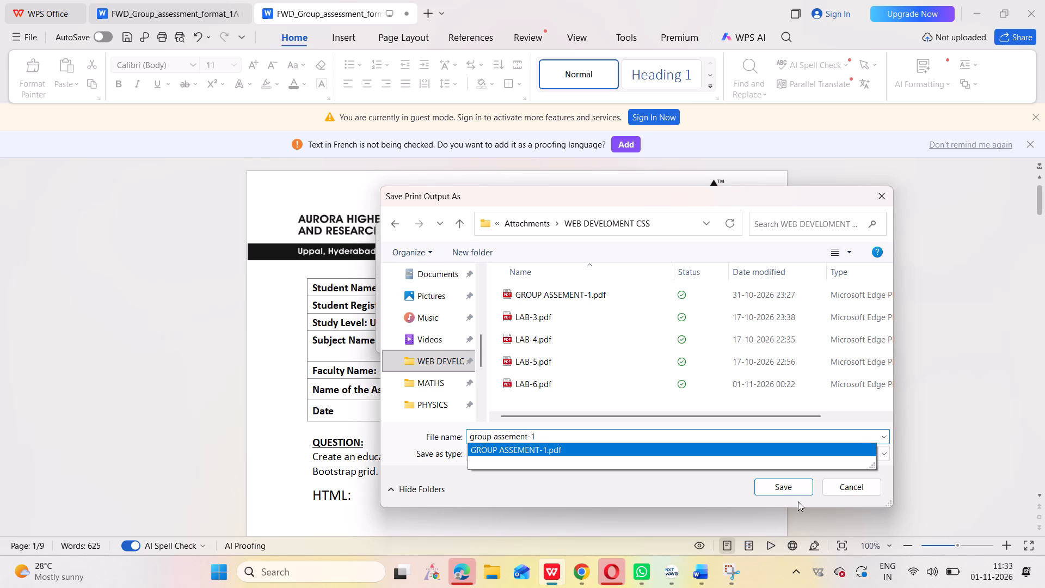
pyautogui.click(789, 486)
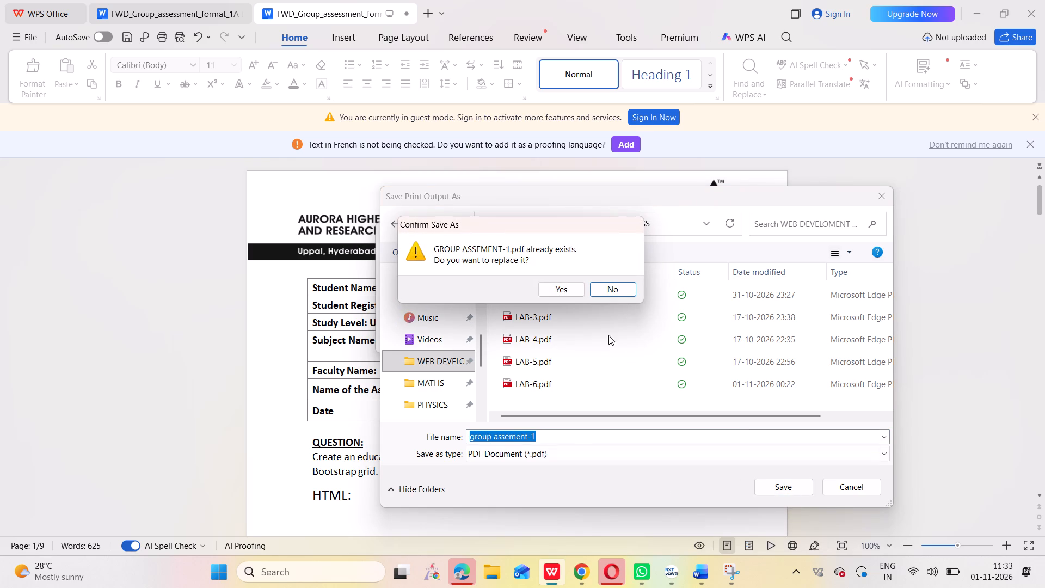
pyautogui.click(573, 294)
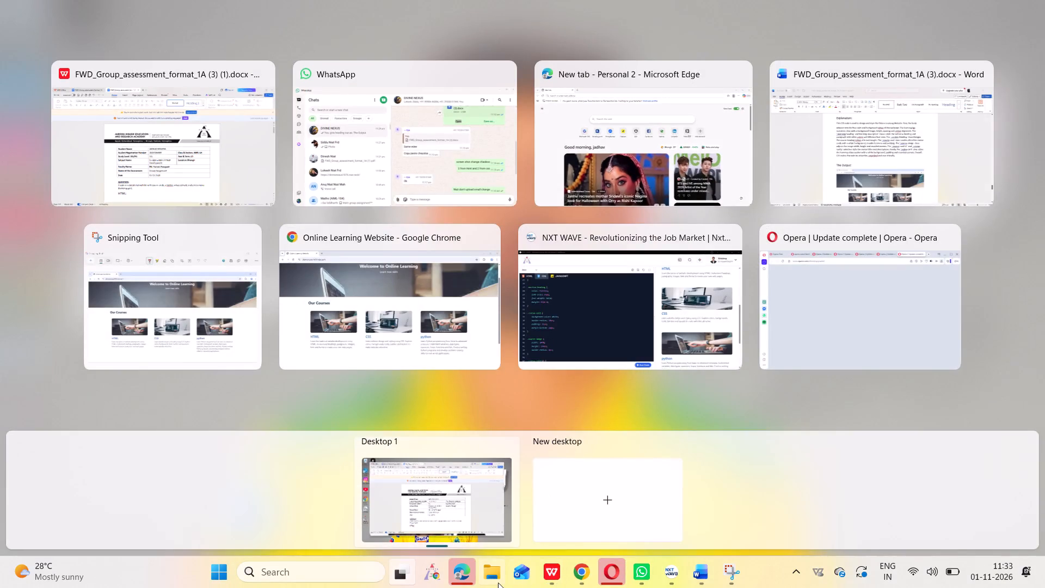
# Switch to File Explorer and delete GROUP ASSEMENT-1.pdf from the WEB DEVELOMENT CSS folder.
pyautogui.click(498, 583)
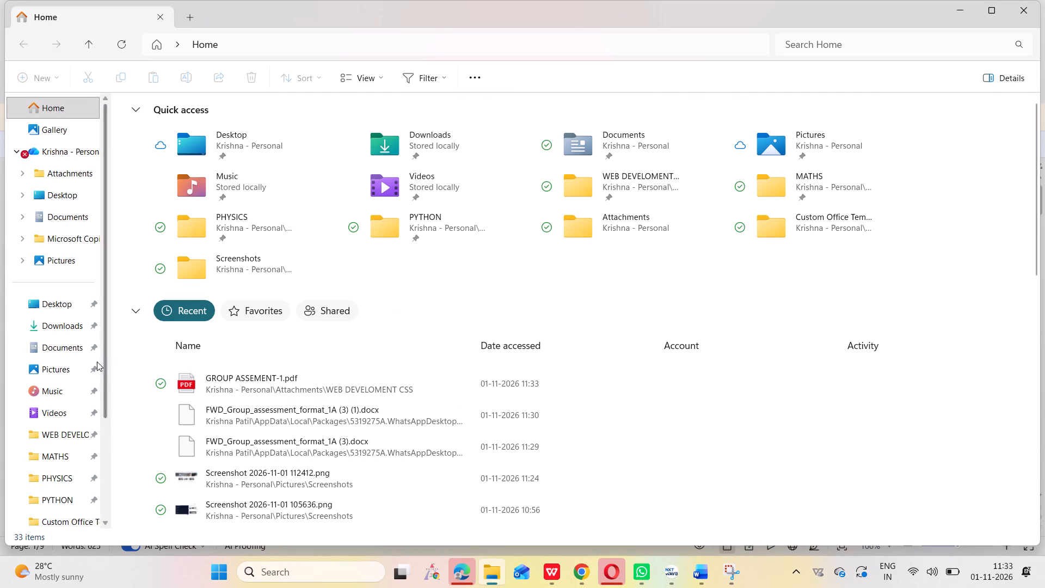
pyautogui.click(94, 433)
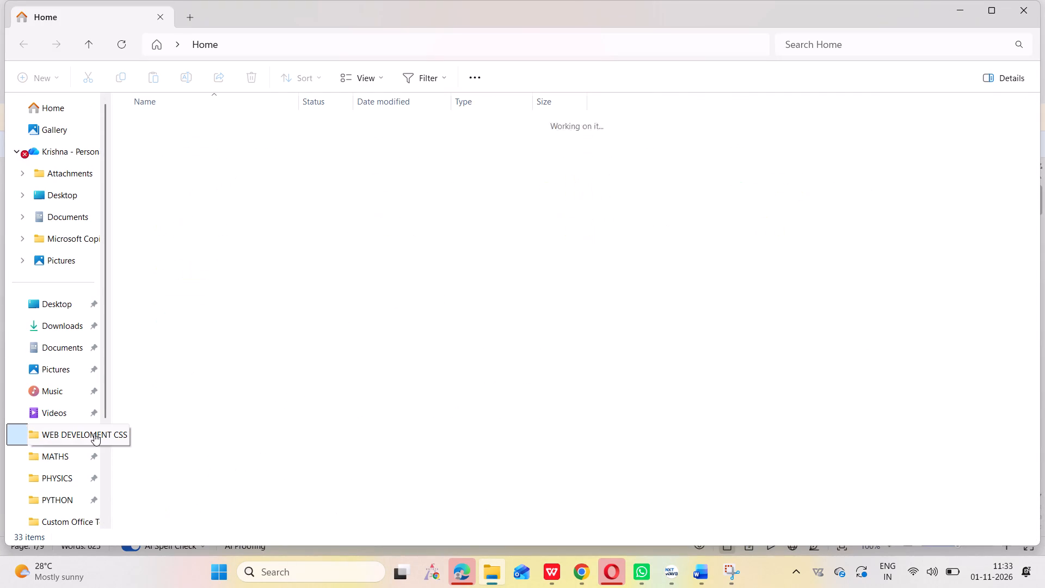
pyautogui.click(390, 117)
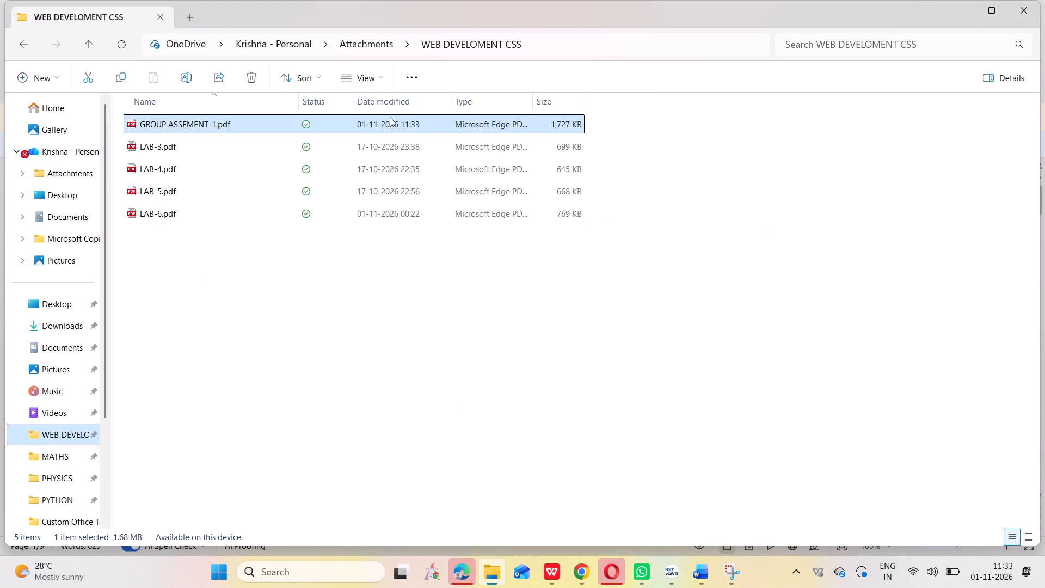
pyautogui.click(249, 81)
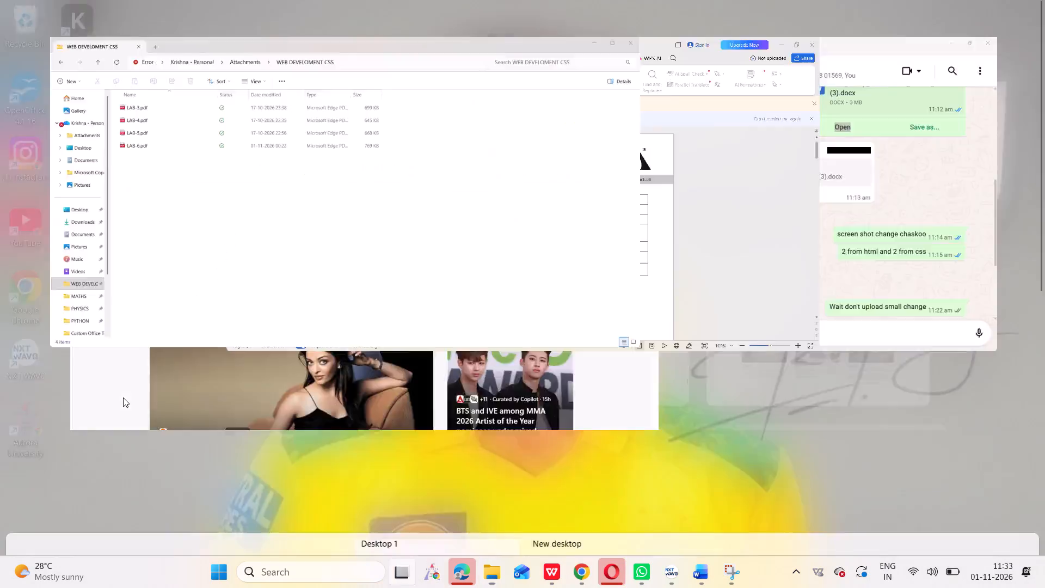
# Return to the WPS Office document, print all pages with Microsoft Print to PDF, and save the output as "Group assment-1".
pyautogui.click(454, 185)
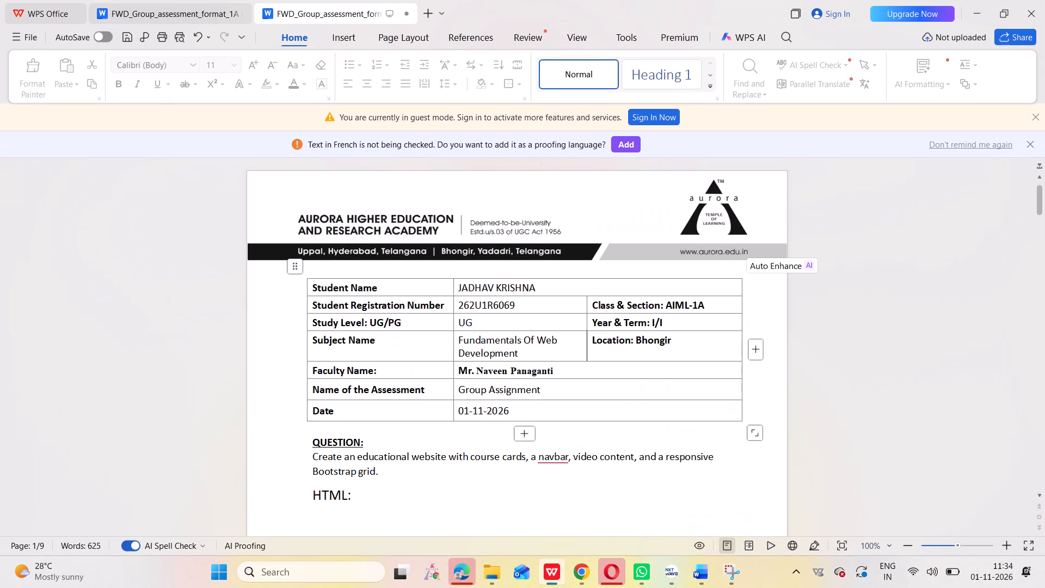
pyautogui.hotkey('ctrl', 'p')
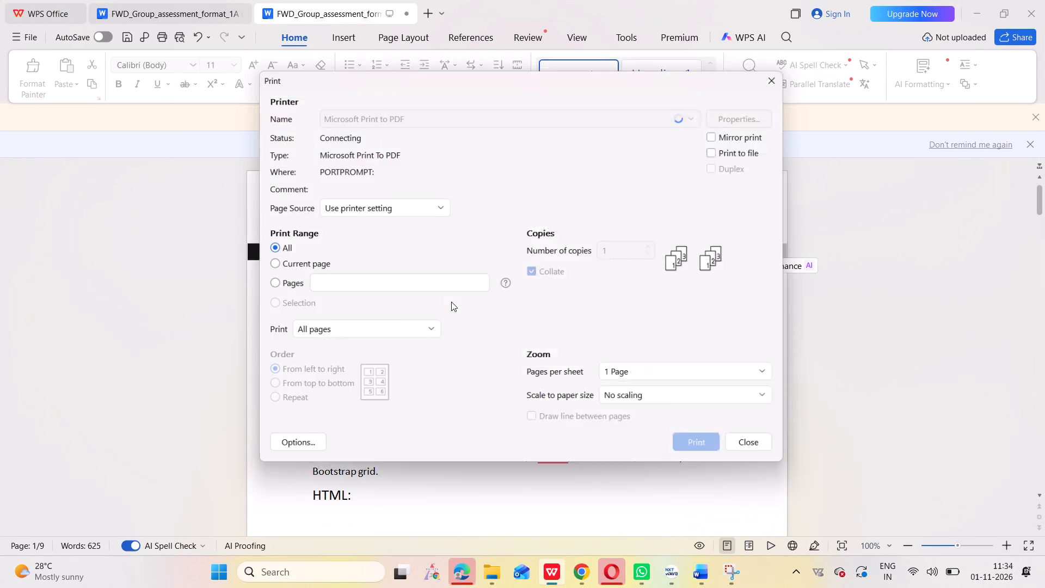
pyautogui.click(600, 442)
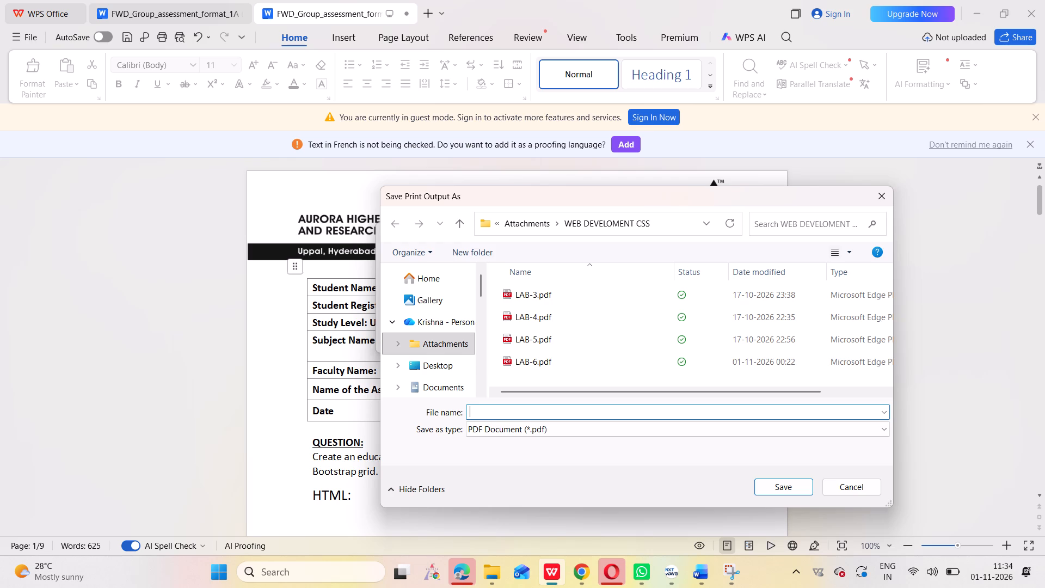
pyautogui.write('roup assme')
pyautogui.write('nt')
pyautogui.write('-1')
pyautogui.click(797, 486)
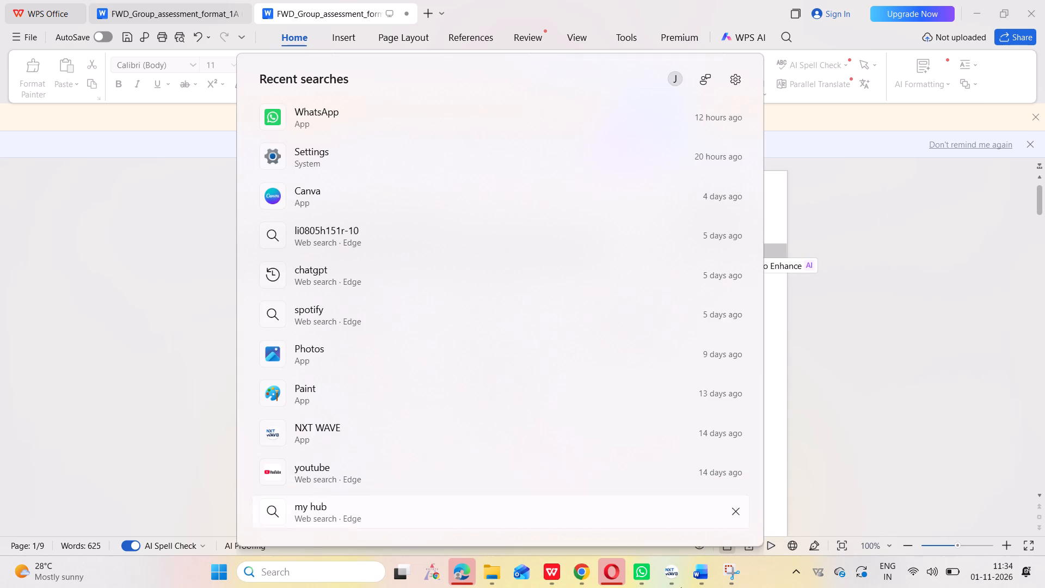
# Open Group assment-1.pdf from the WEB DEVELOMENT CSS folder in File Explorer.
pyautogui.doubleClick(494, 583)
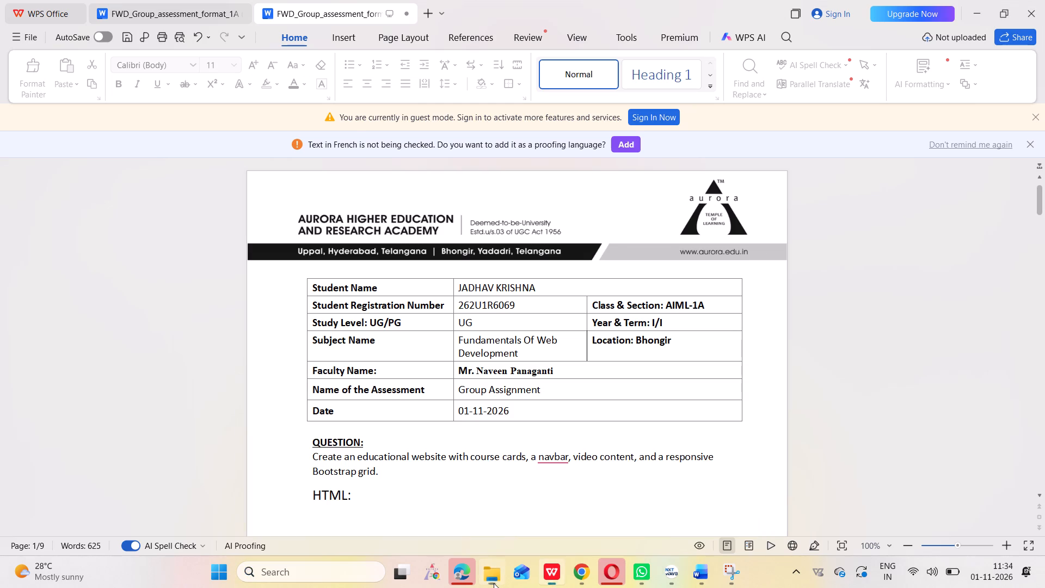
pyautogui.click(494, 583)
pyautogui.click(494, 583)
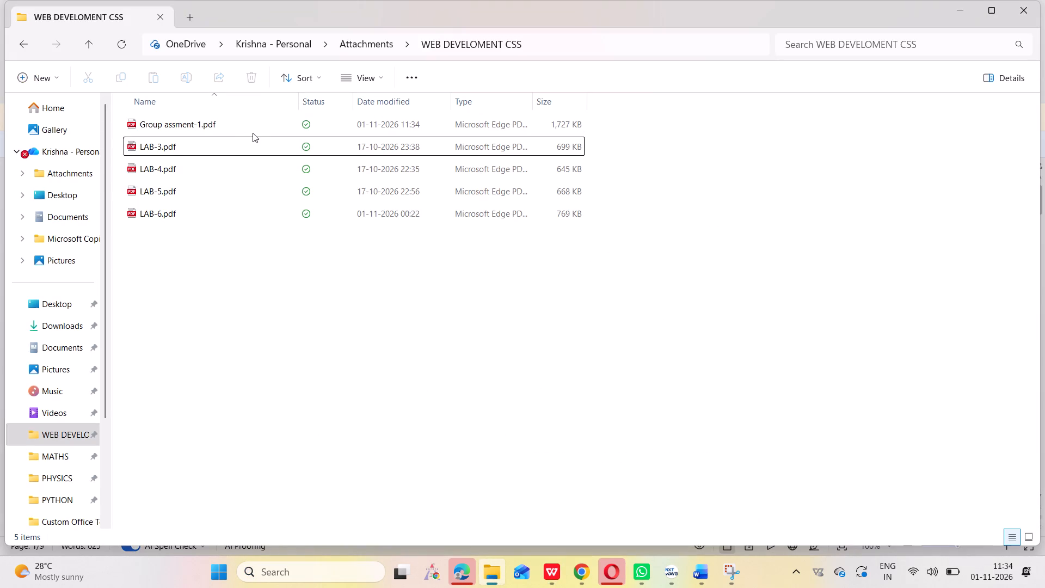
pyautogui.doubleClick(253, 133)
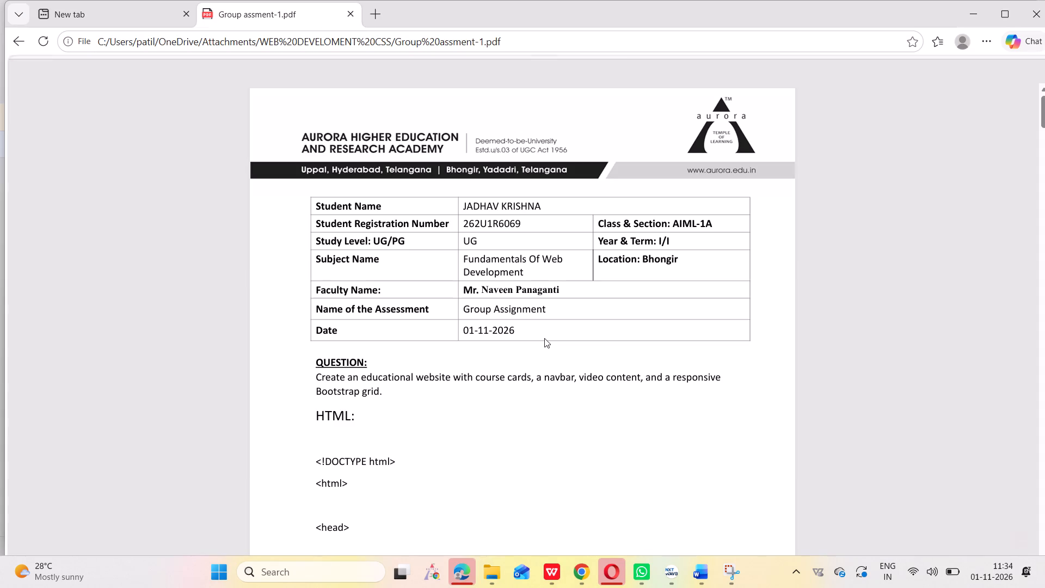
# Skim the exported PDF through to the output screenshot and website link on its last page, and return to the first page.
pyautogui.scroll(-7, 544, 338)
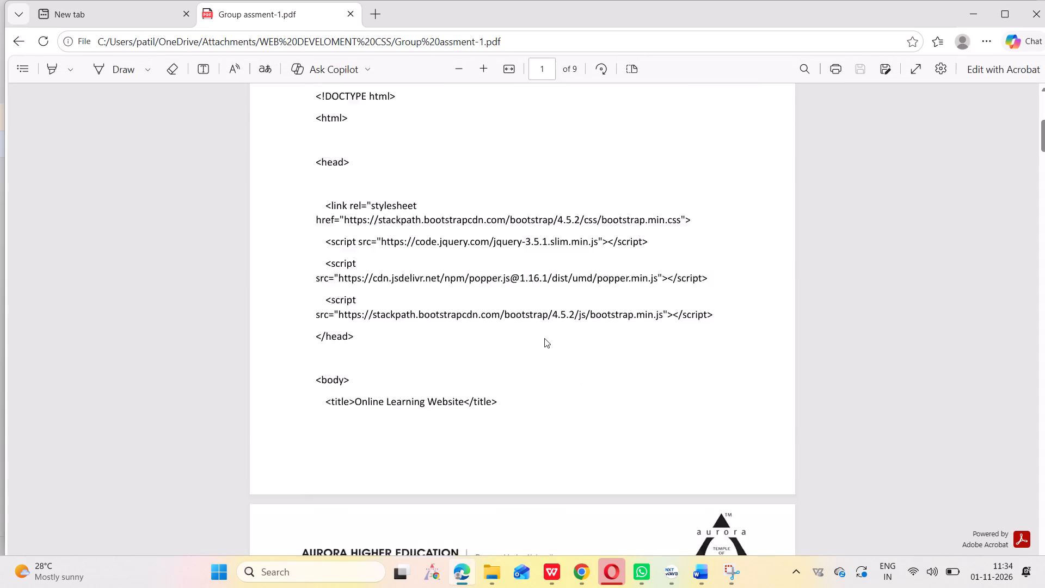
pyautogui.scroll(-14, 544, 338)
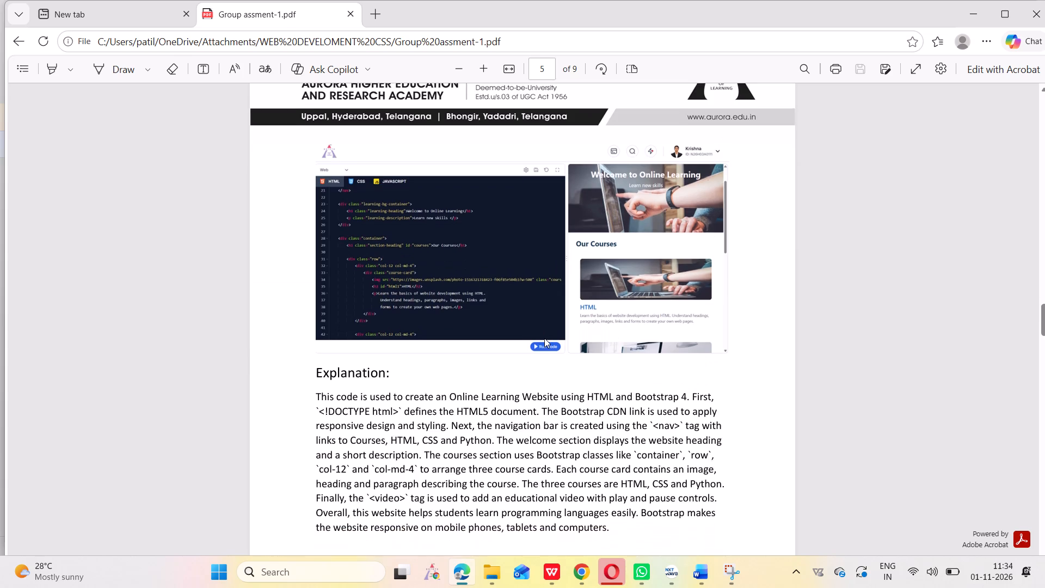
pyautogui.scroll(-18, 544, 338)
pyautogui.scroll(-6, 544, 338)
pyautogui.scroll(1, 544, 338)
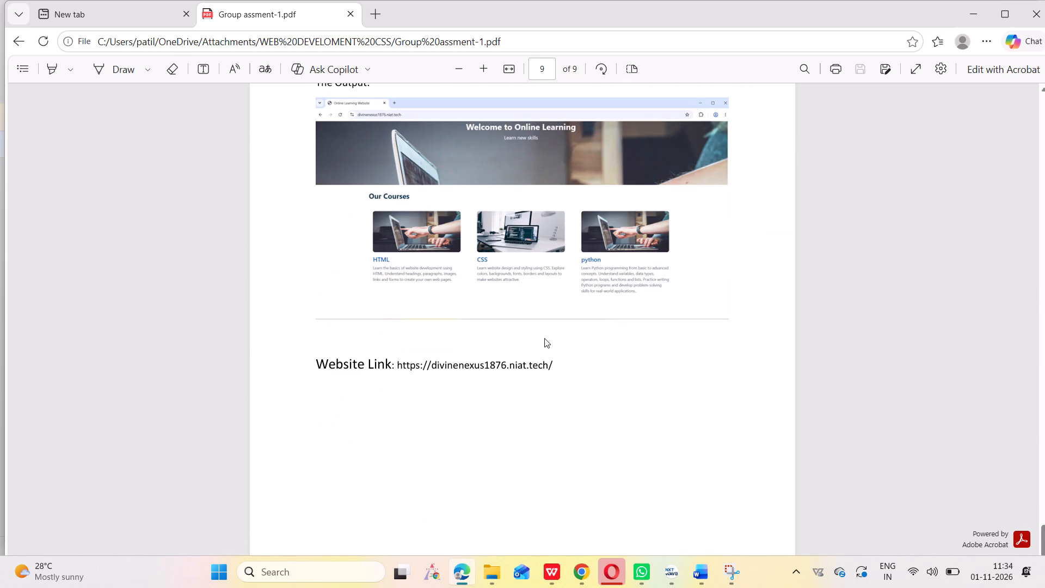
pyautogui.scroll(13, 544, 338)
pyautogui.scroll(9, 544, 338)
pyautogui.scroll(14, 544, 338)
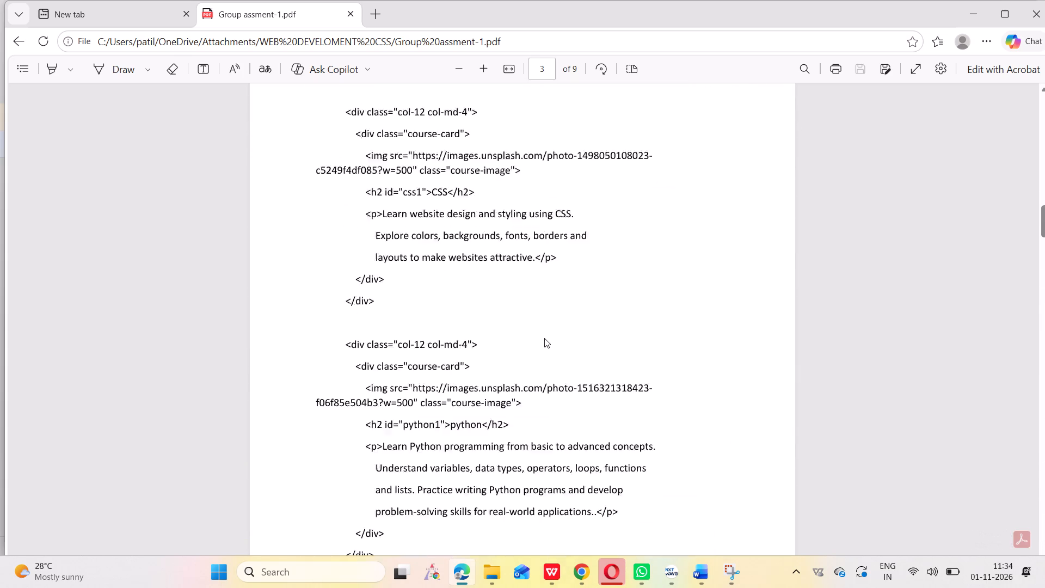
pyautogui.scroll(20, 544, 338)
pyautogui.scroll(1, 544, 338)
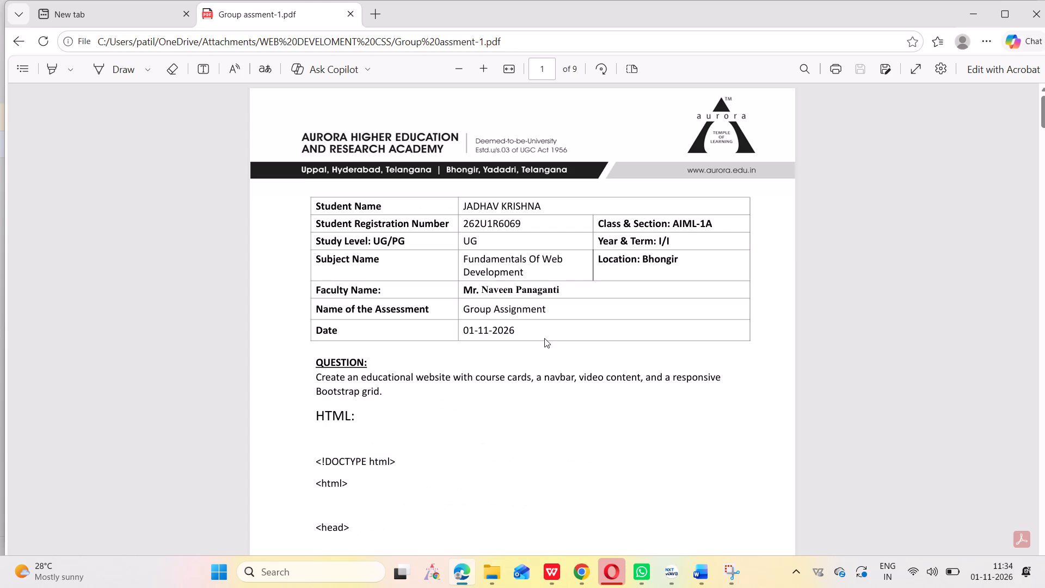
# Review the exported PDF from the student details table through the HTML code, its screenshots and the HTML explanation.
pyautogui.scroll(-2, 544, 338)
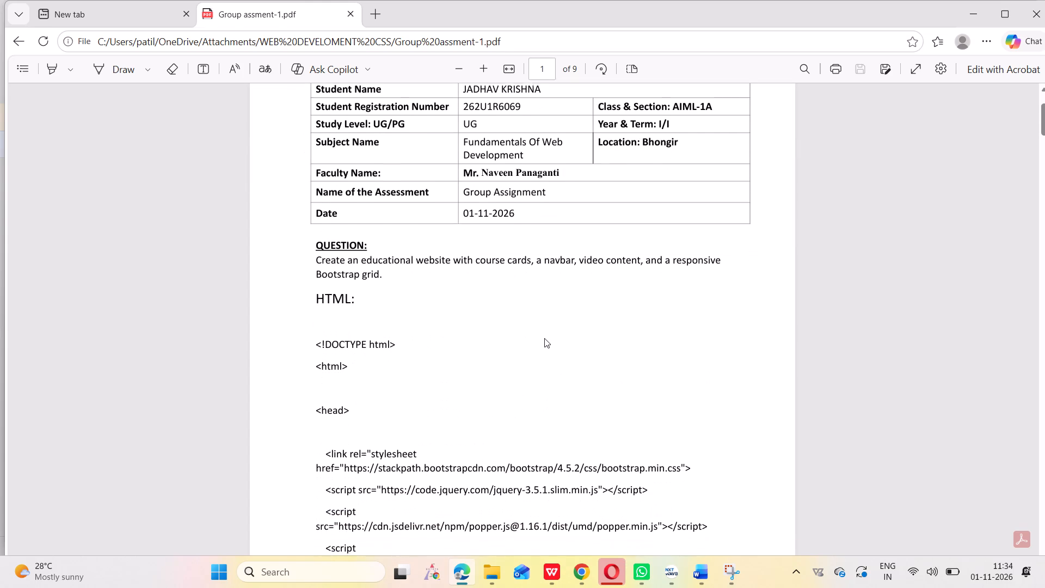
pyautogui.scroll(-1, 544, 338)
pyautogui.scroll(3, 544, 338)
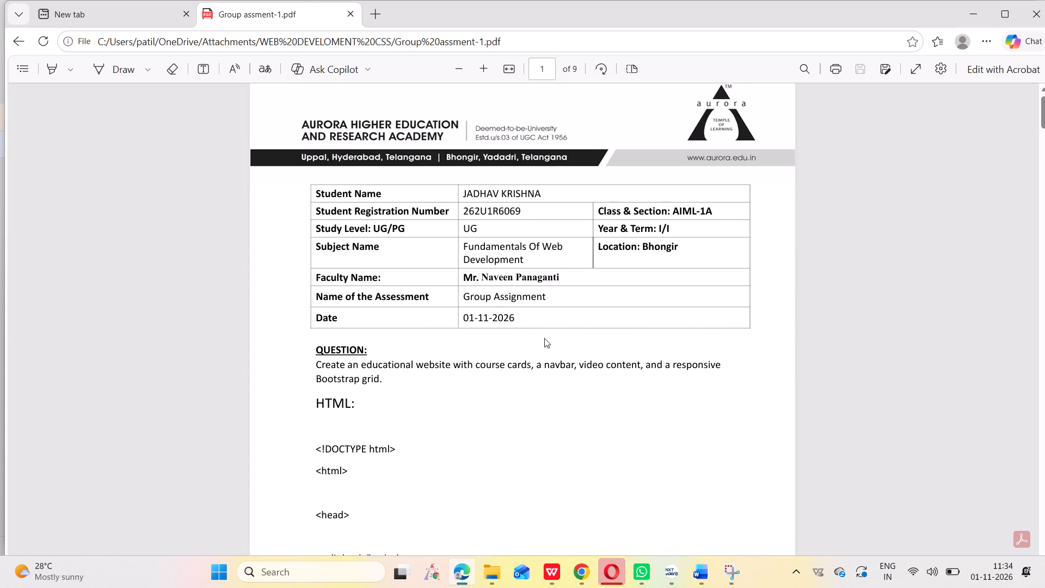
pyautogui.scroll(-4, 544, 338)
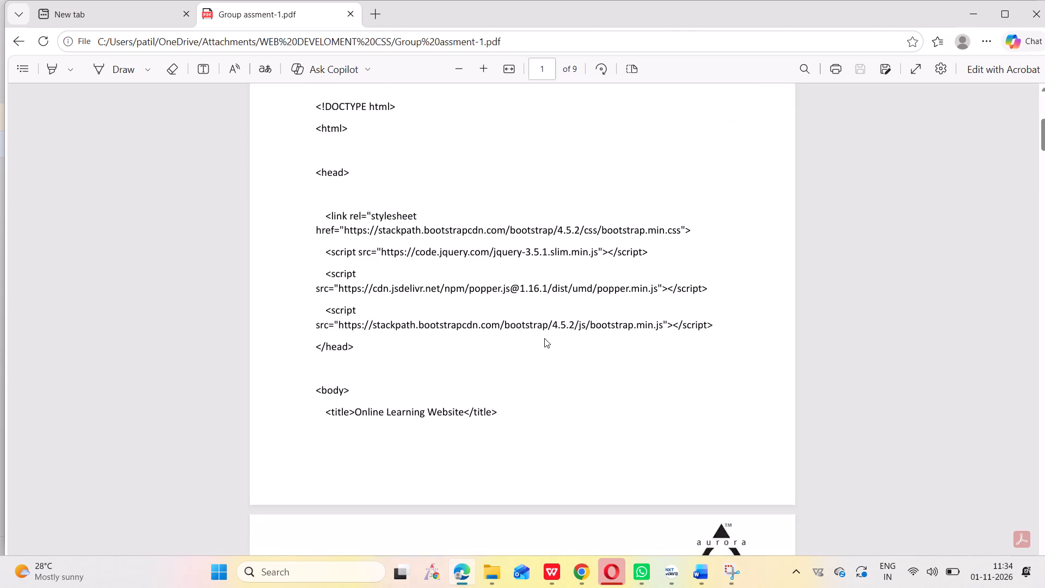
pyautogui.scroll(-8, 544, 338)
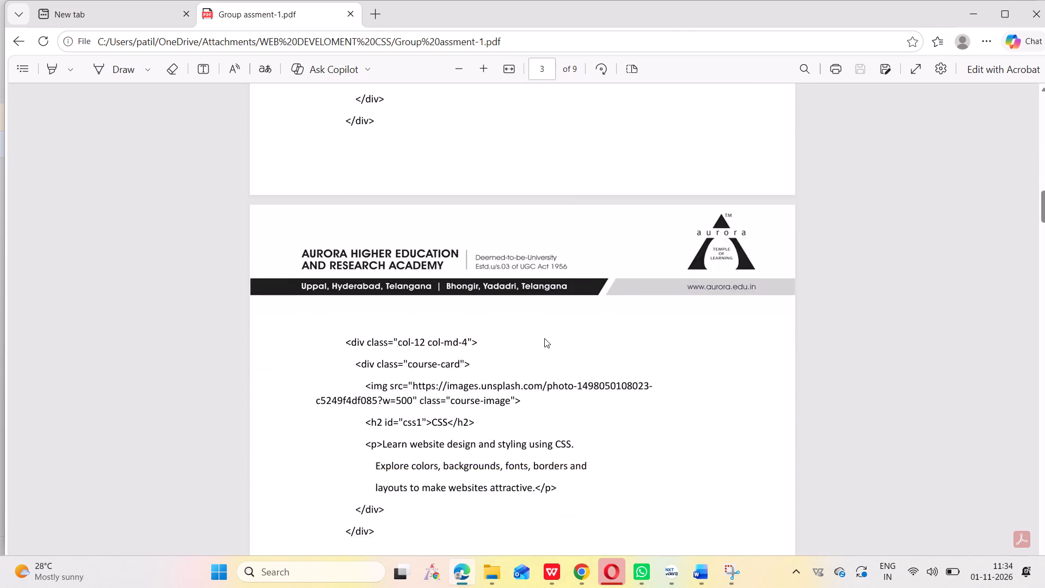
pyautogui.scroll(-4, 544, 338)
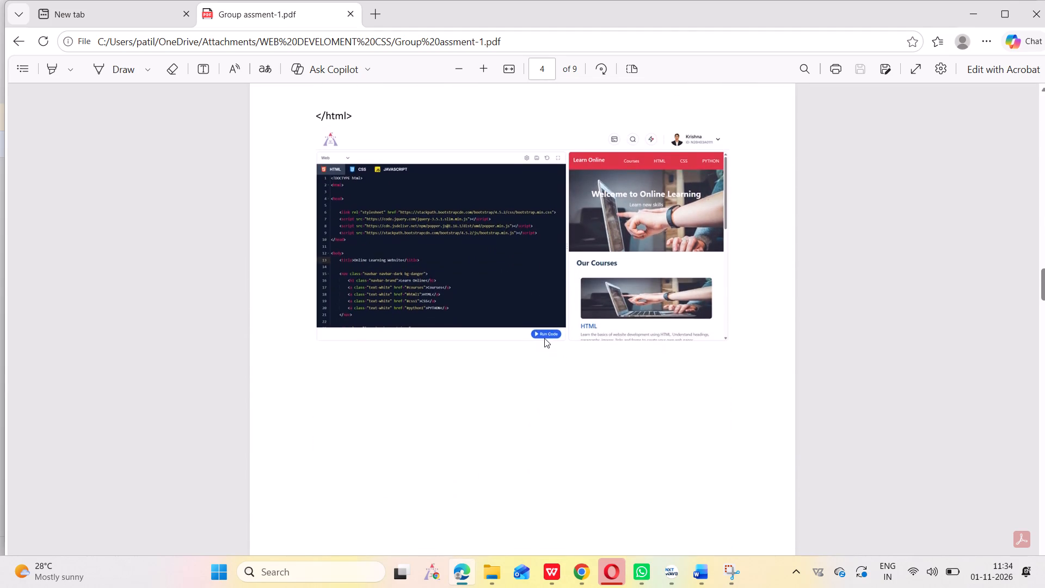
pyautogui.scroll(-5, 544, 338)
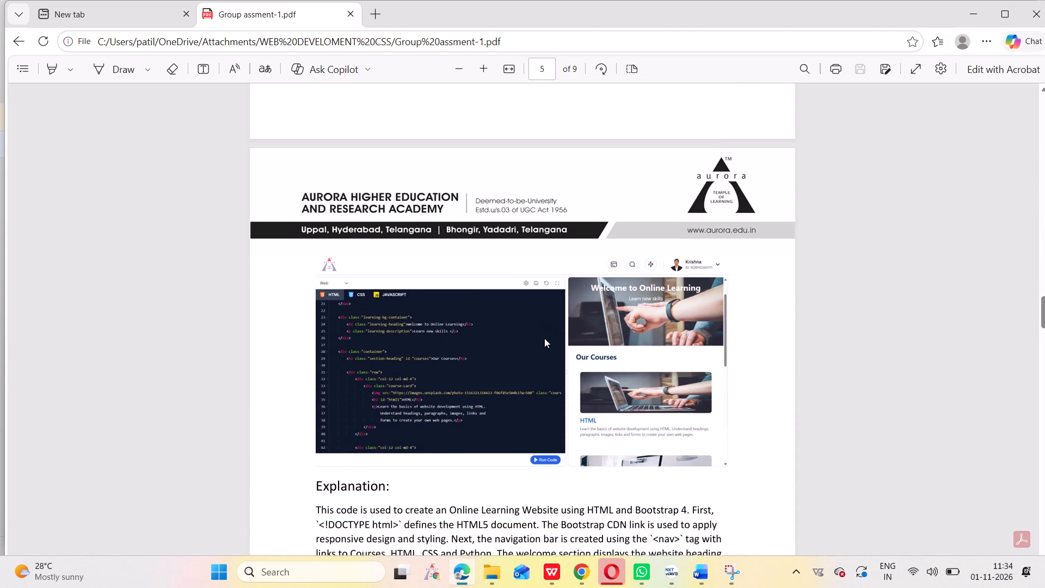
pyautogui.scroll(-3, 544, 338)
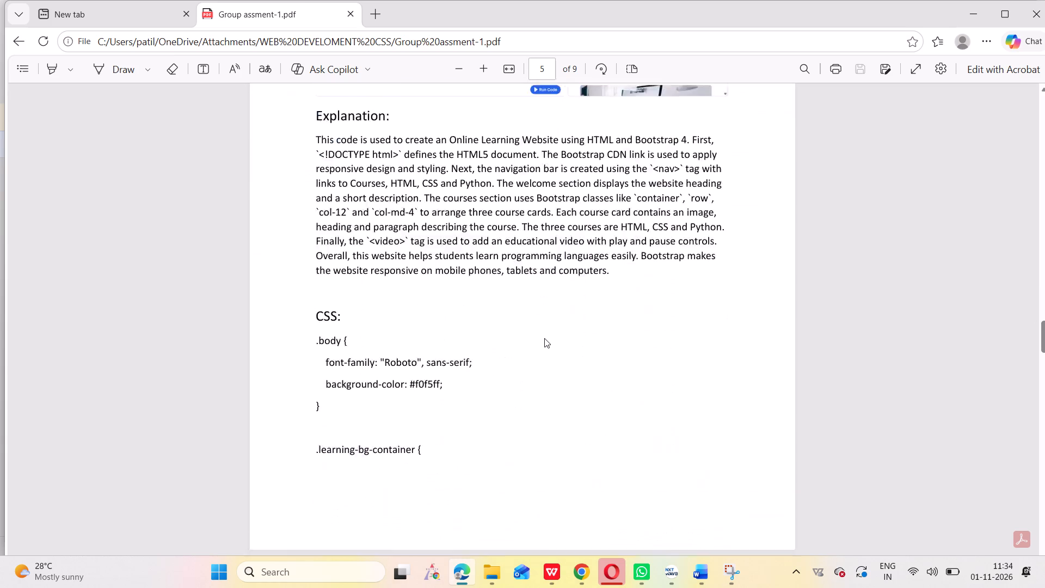
# Check the PDF's CSS section, code screenshots and explanation through to the output image and website link on the last page.
pyautogui.scroll(-2, 544, 338)
pyautogui.hscroll(1, 544, 338)
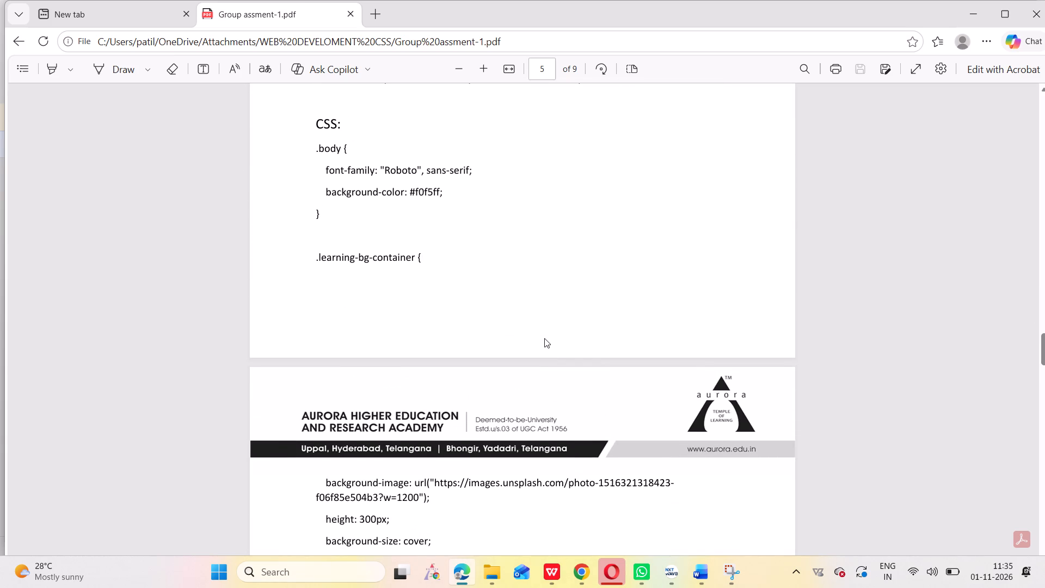
pyautogui.hscroll(1, 544, 338)
pyautogui.scroll(-5, 544, 338)
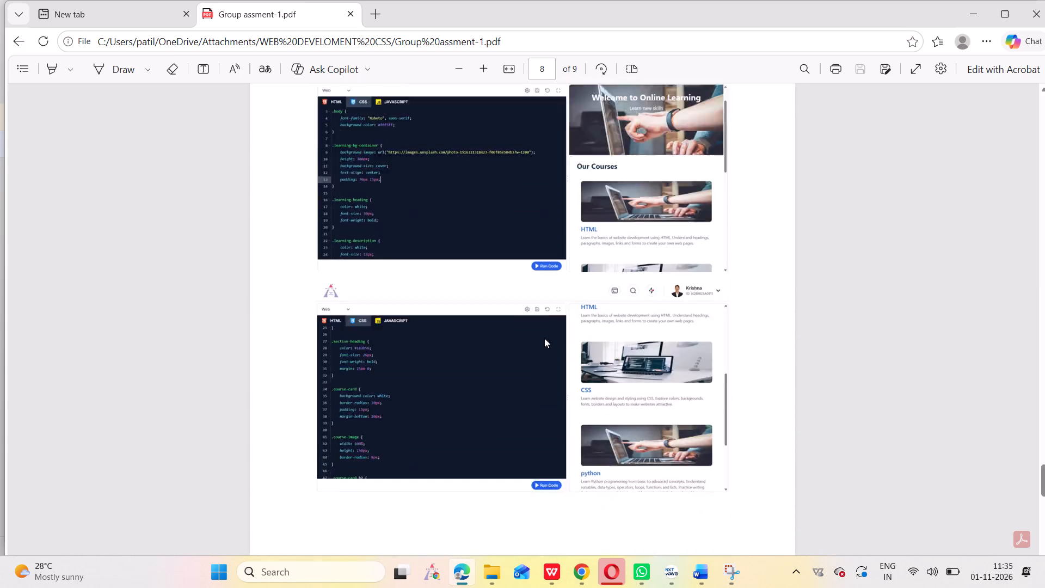
pyautogui.scroll(6, 544, 338)
pyautogui.hscroll(1, 544, 338)
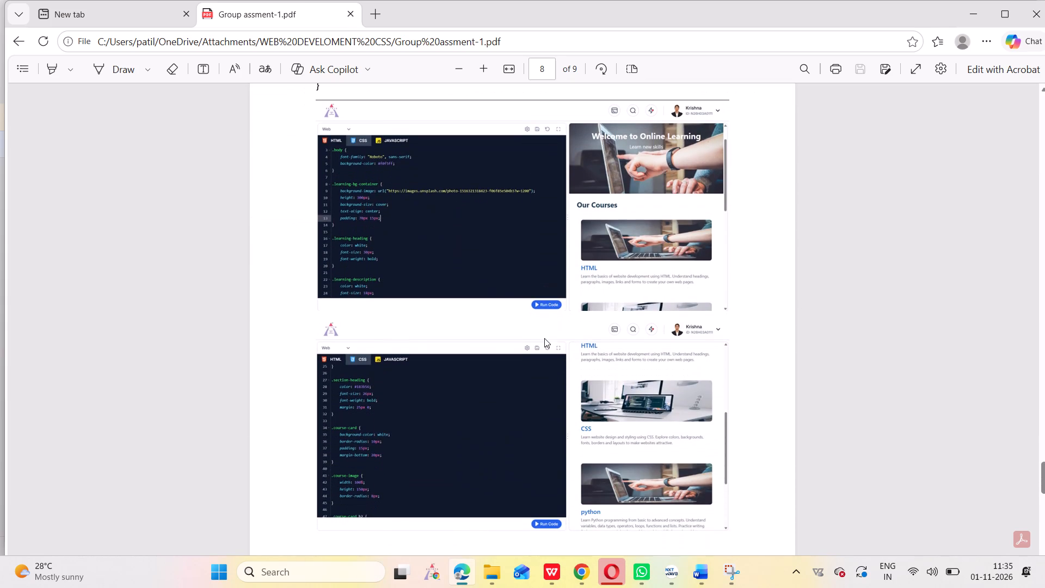
pyautogui.hscroll(1, 544, 338)
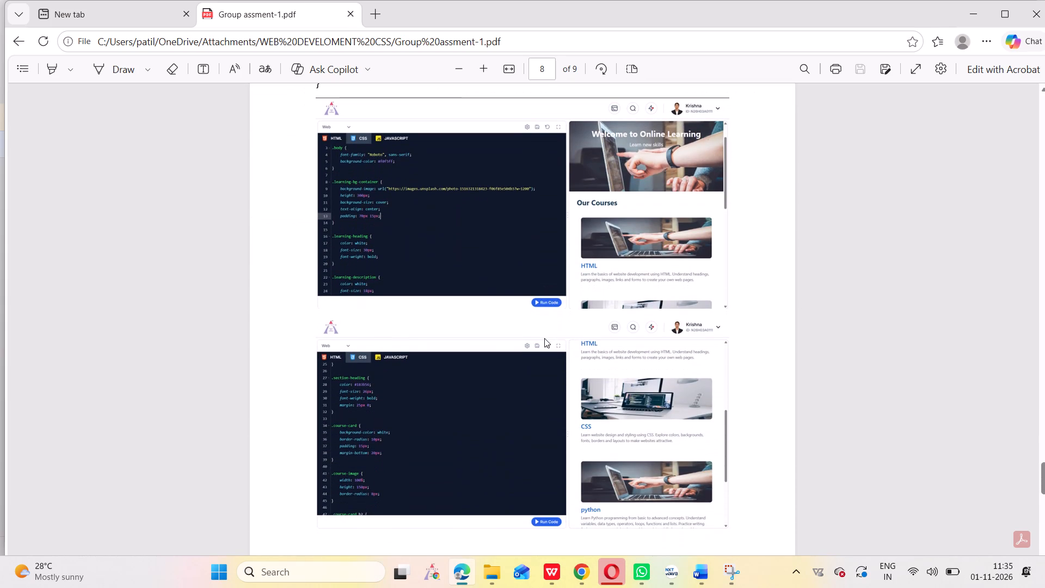
pyautogui.scroll(-2, 544, 338)
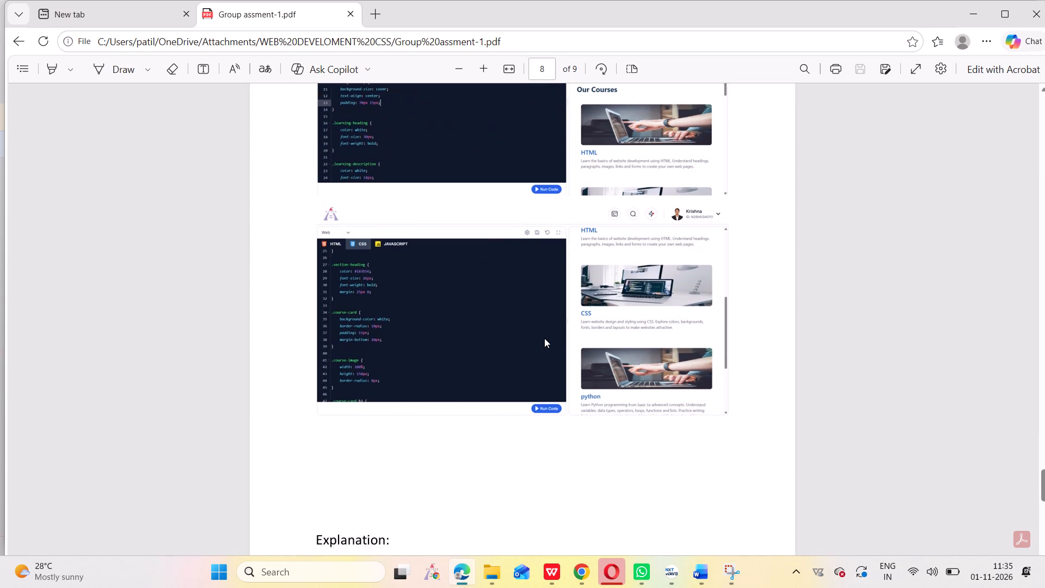
pyautogui.scroll(-7, 544, 338)
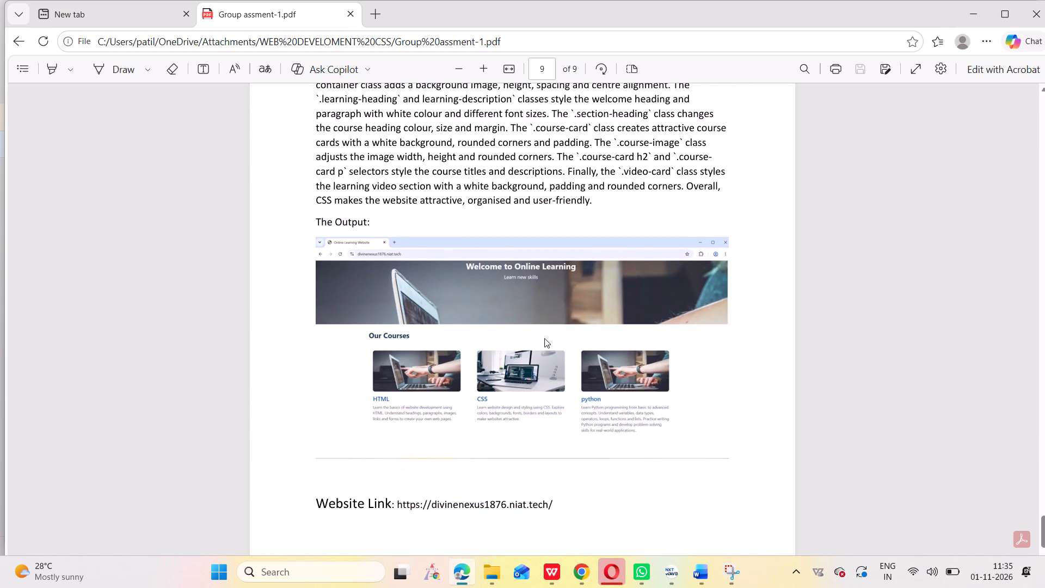
pyautogui.scroll(-4, 544, 338)
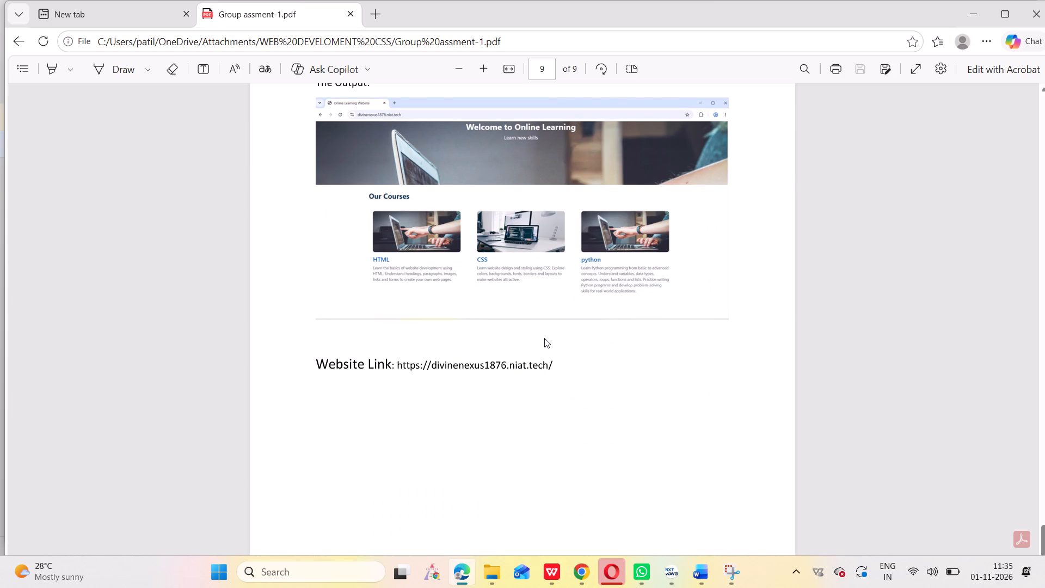
# Skim back through the PDF to its early HTML pages, return to the last page, and close the PDF window.
pyautogui.scroll(20, 544, 338)
pyautogui.scroll(17, 544, 338)
pyautogui.scroll(10, 544, 338)
pyautogui.scroll(-5, 544, 338)
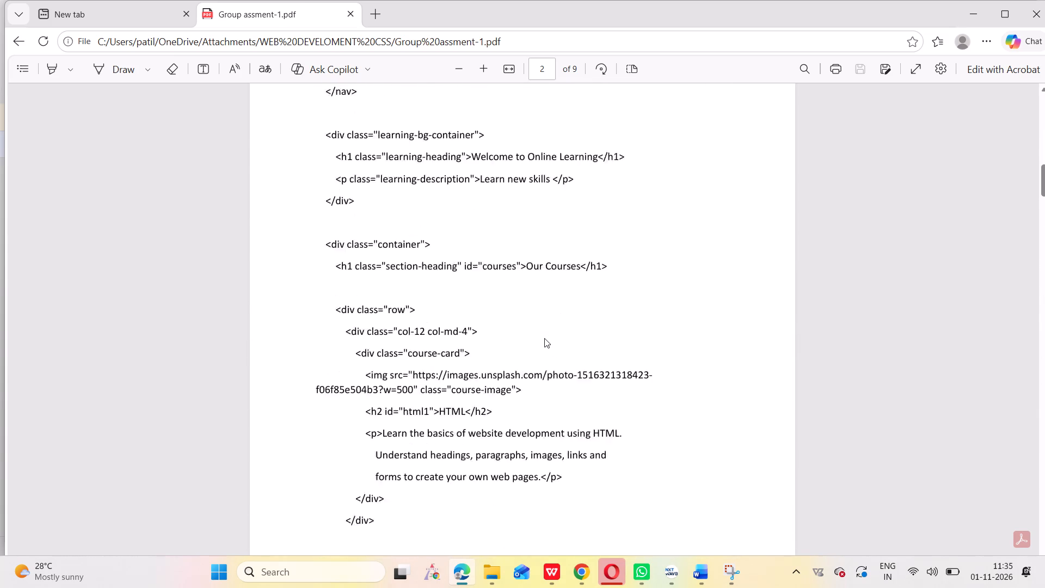
pyautogui.scroll(-16, 544, 338)
pyautogui.scroll(-11, 544, 338)
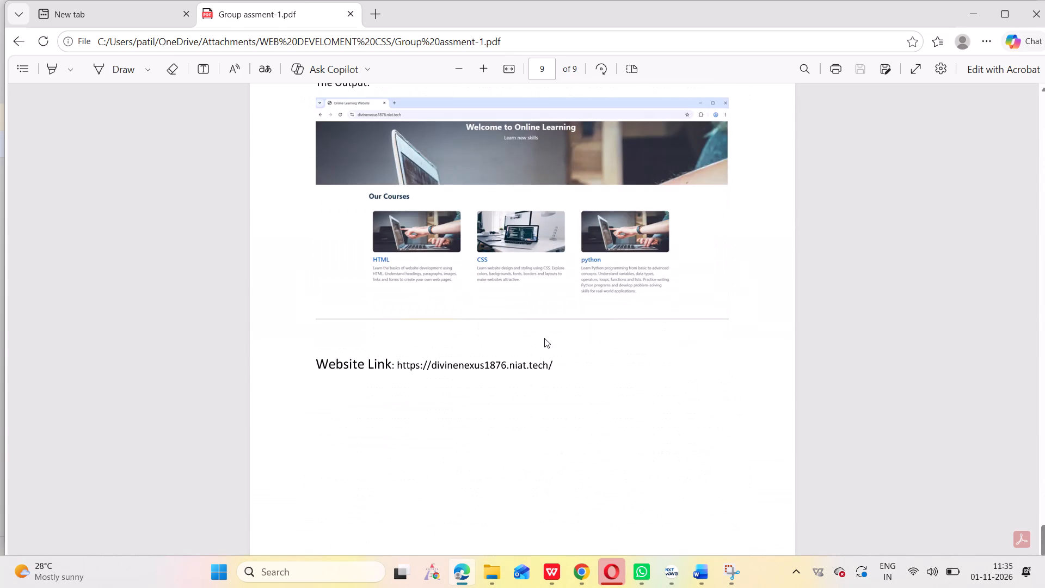
pyautogui.click(1043, 3)
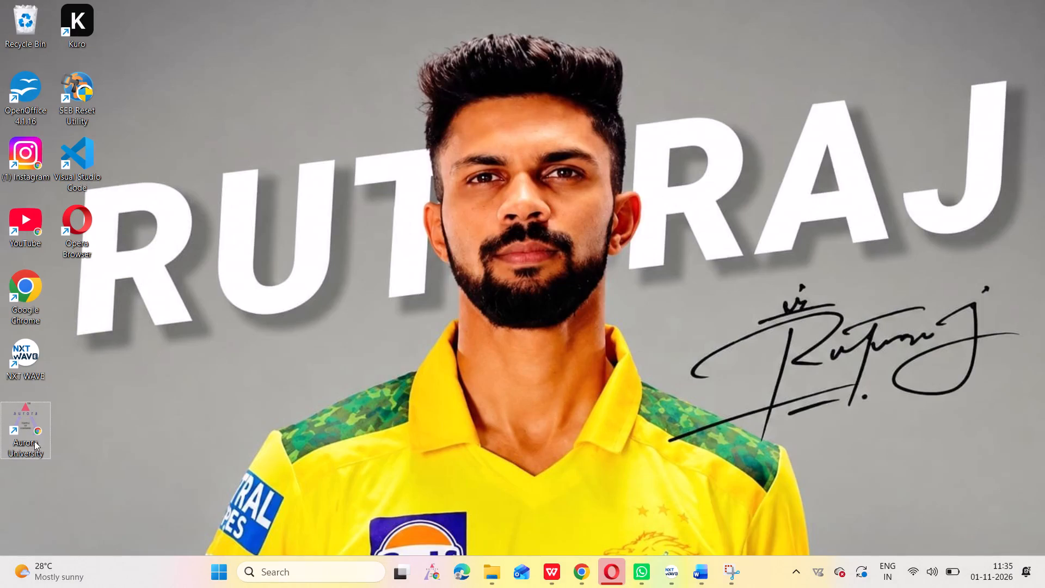
# Open the Aurora University portal from the desktop and show the Ongoing assessments for Fundamentals of Web Development.
pyautogui.doubleClick(27, 424)
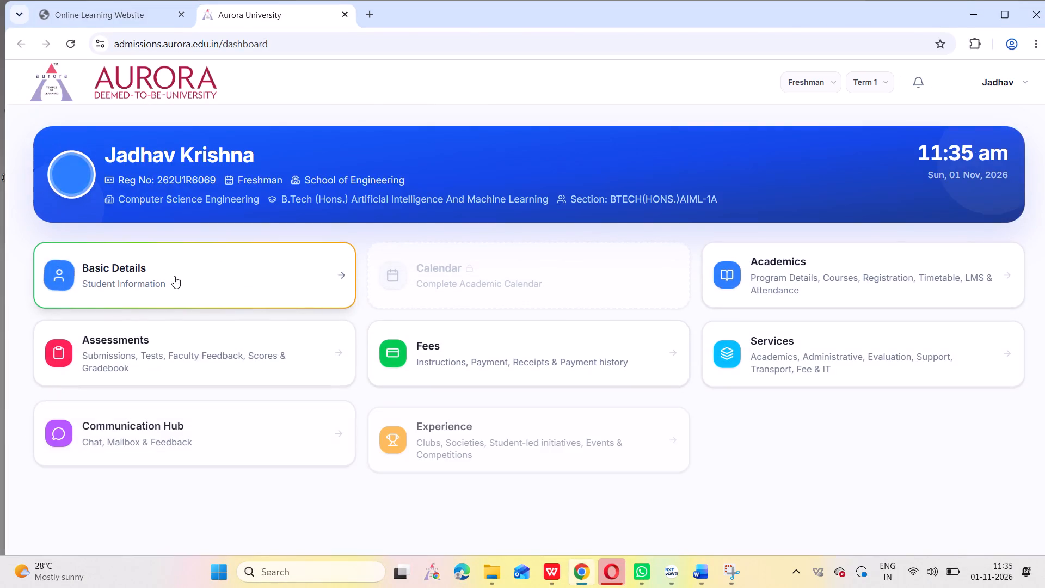
pyautogui.click(199, 346)
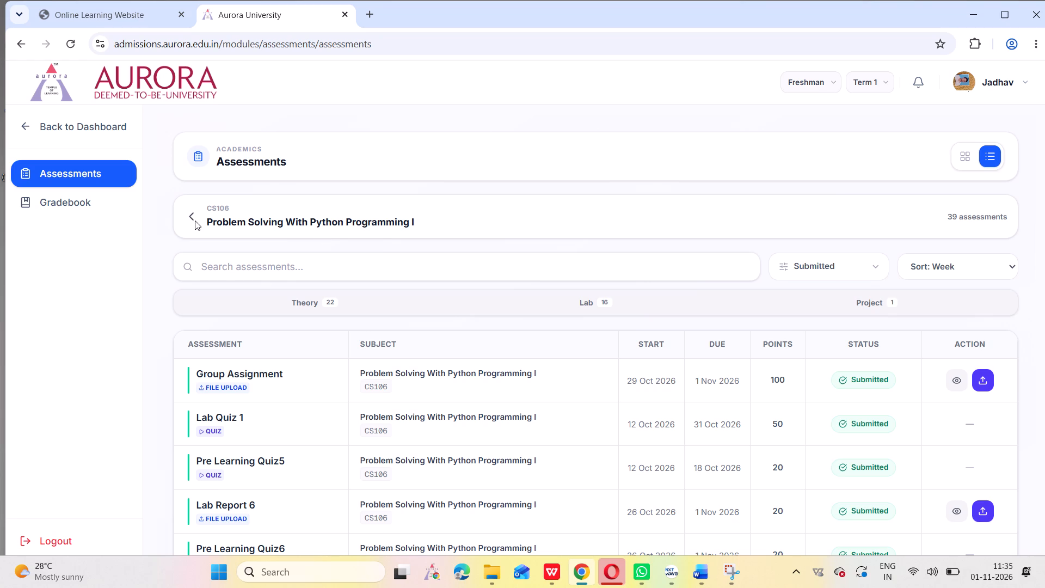
pyautogui.click(195, 220)
pyautogui.click(612, 462)
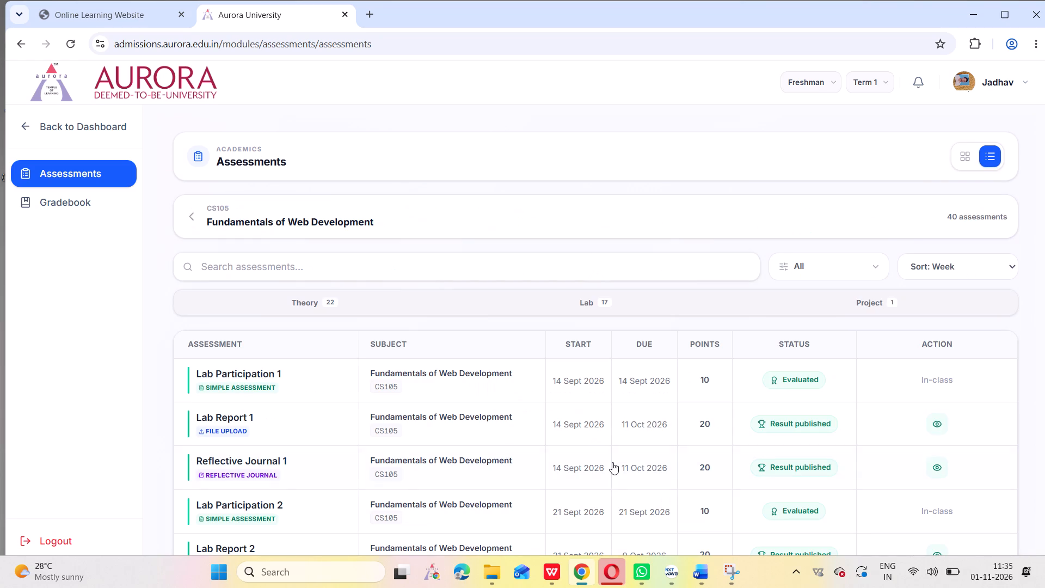
pyautogui.click(877, 275)
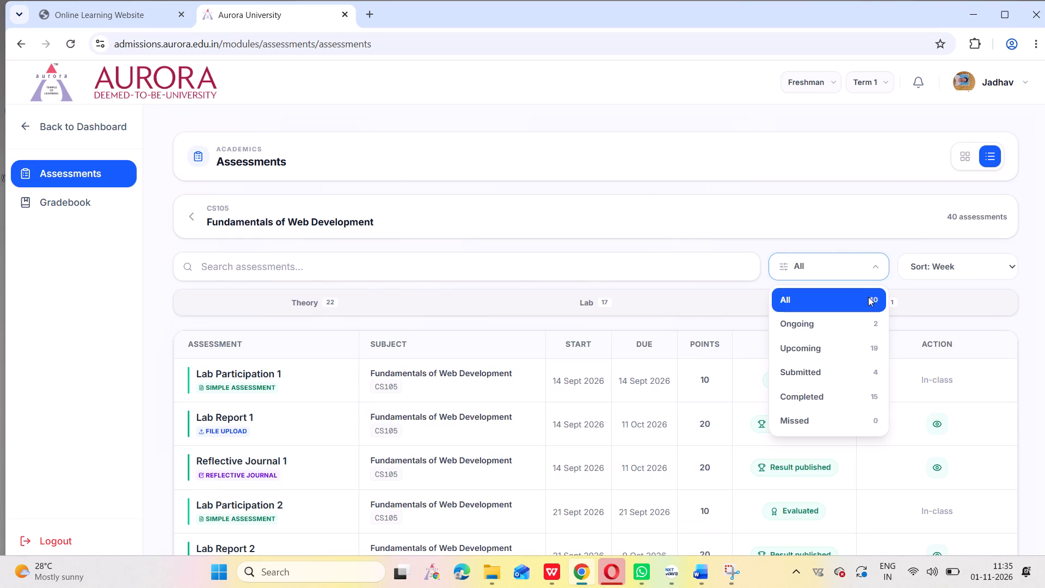
pyautogui.click(851, 324)
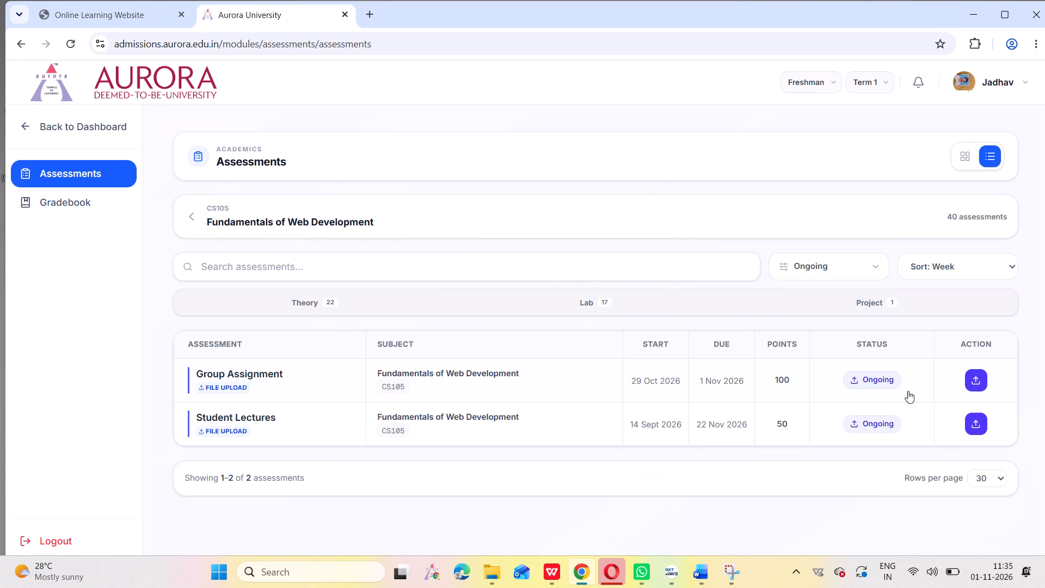
# Upload GROUP ASSMENT-1.pdf from the PYTHON folder as the Fundamentals of Web Development Group Assignment submission.
pyautogui.click(975, 376)
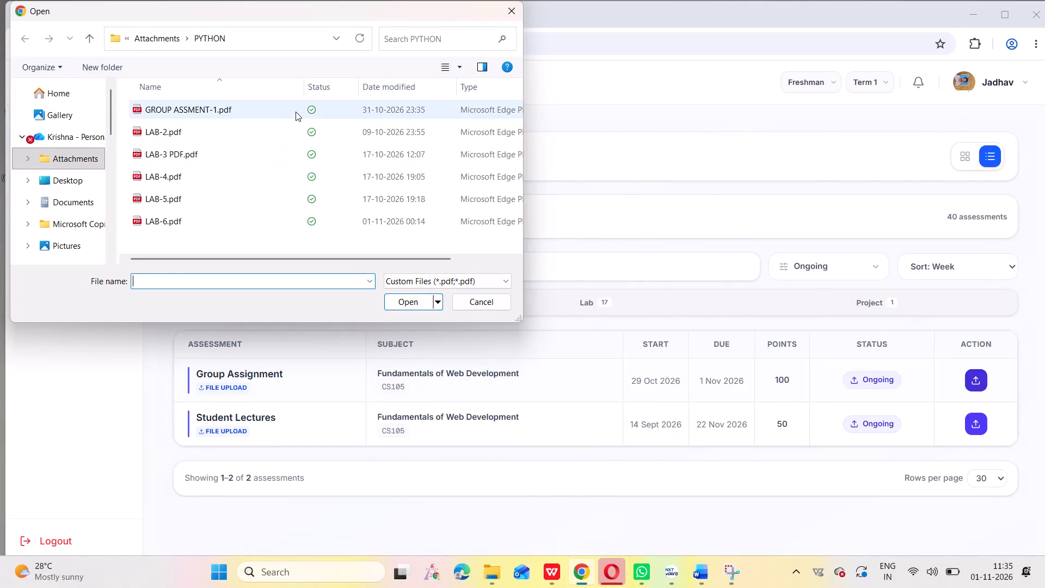
pyautogui.click(296, 112)
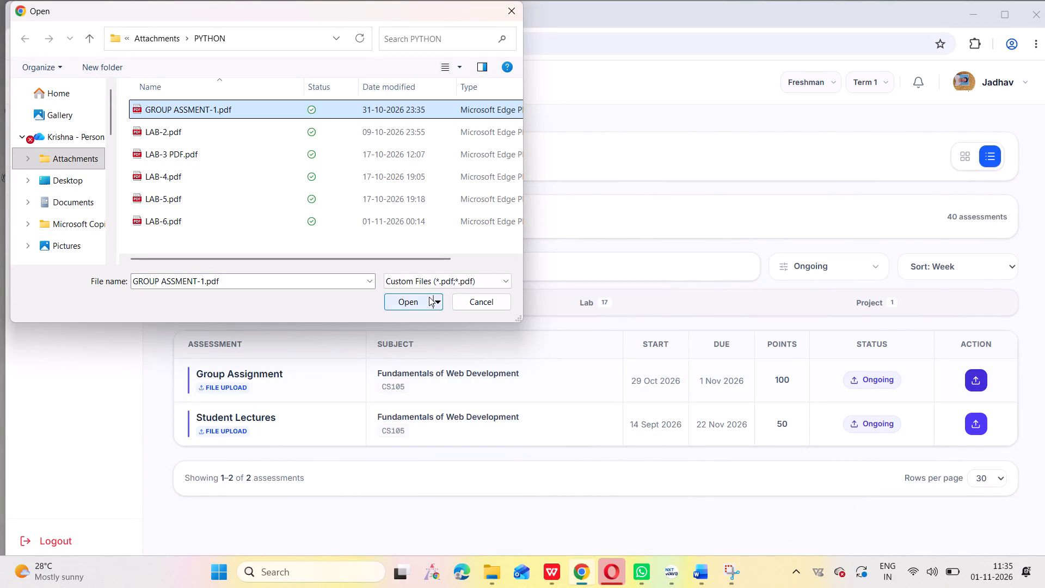
pyautogui.click(429, 297)
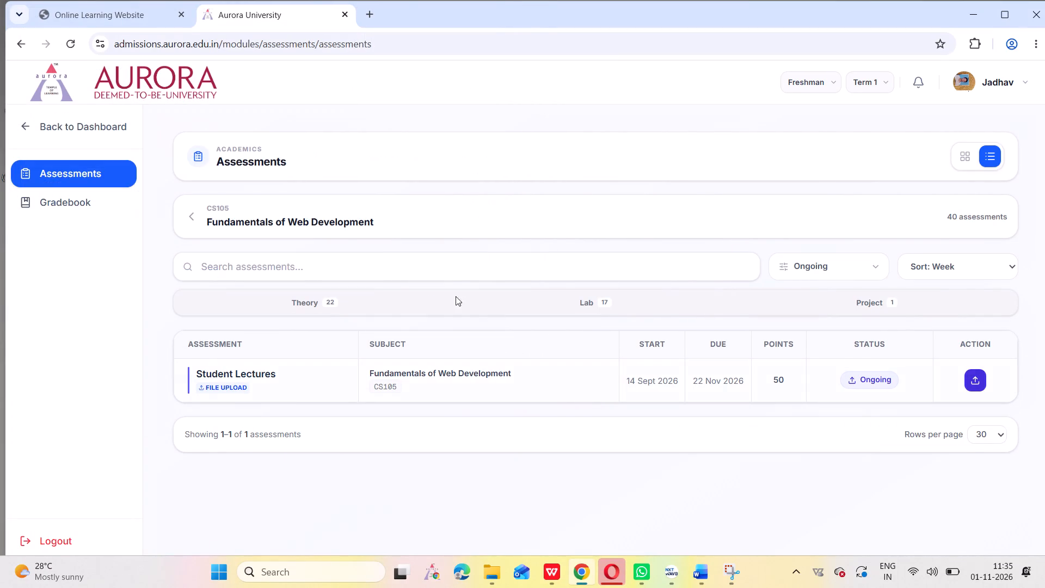
# Filter the assessments to Submitted, open the file submitted for Group Assignment, skim its pages, and close it.
pyautogui.click(784, 273)
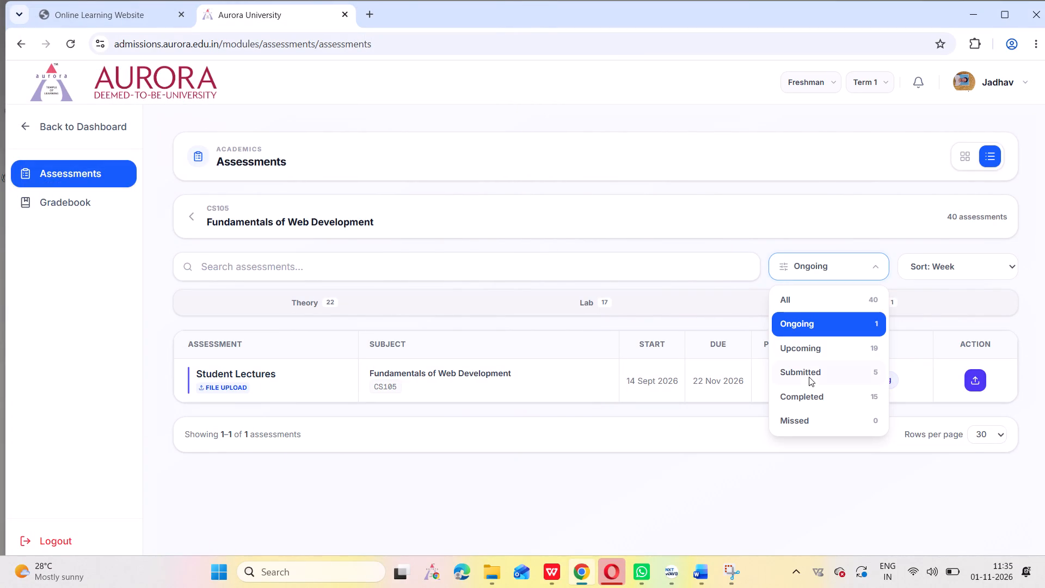
pyautogui.click(806, 366)
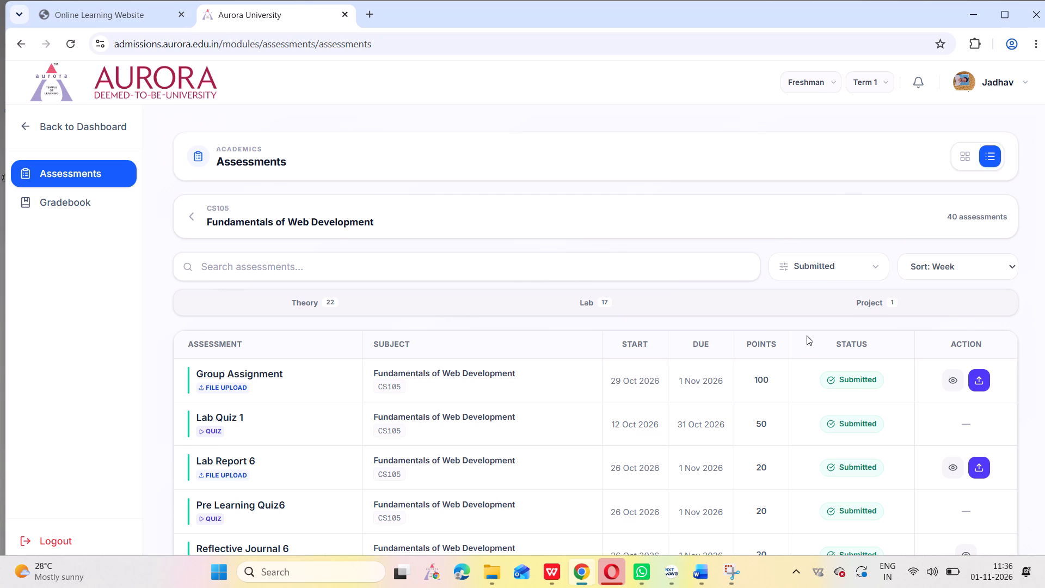
pyautogui.doubleClick(954, 377)
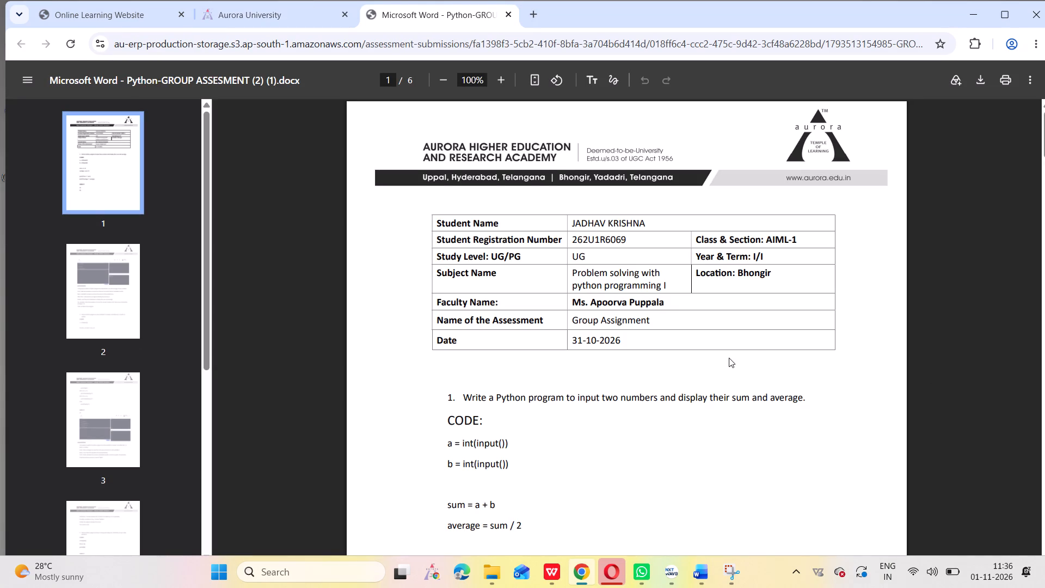
pyautogui.scroll(-10, 729, 358)
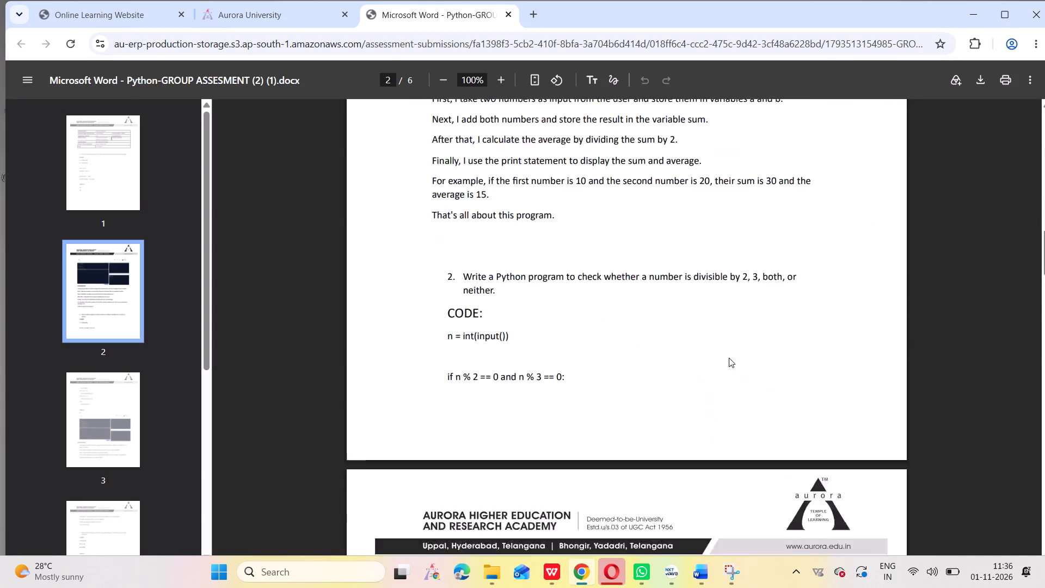
pyautogui.scroll(-18, 729, 358)
pyautogui.scroll(-5, 729, 358)
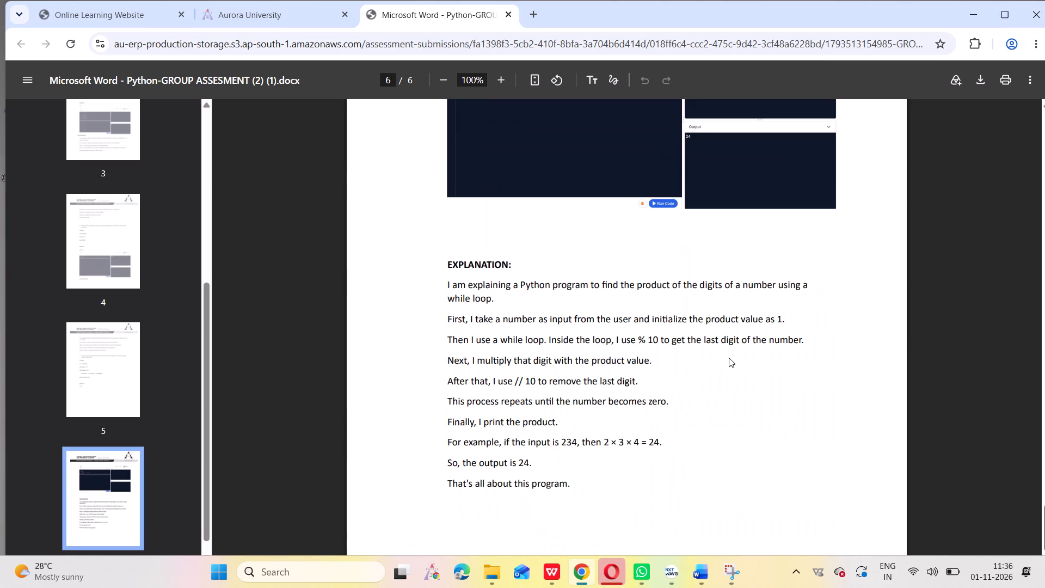
pyautogui.scroll(11, 729, 358)
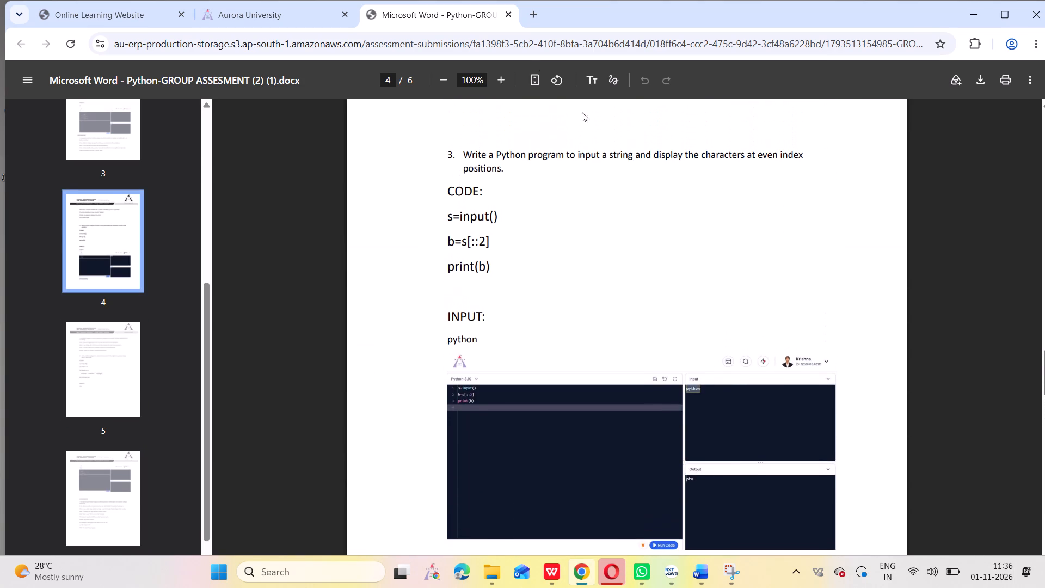
pyautogui.click(512, 13)
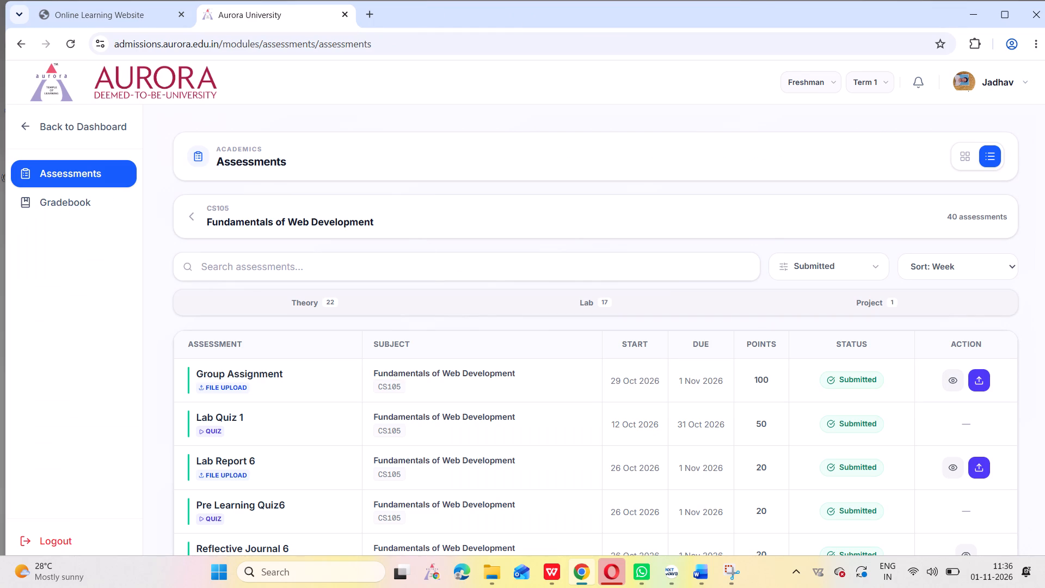
# Keep the assessments filtered to Submitted, reopen the file submitted for Group Assignment, check its pages, and close it.
pyautogui.click(813, 265)
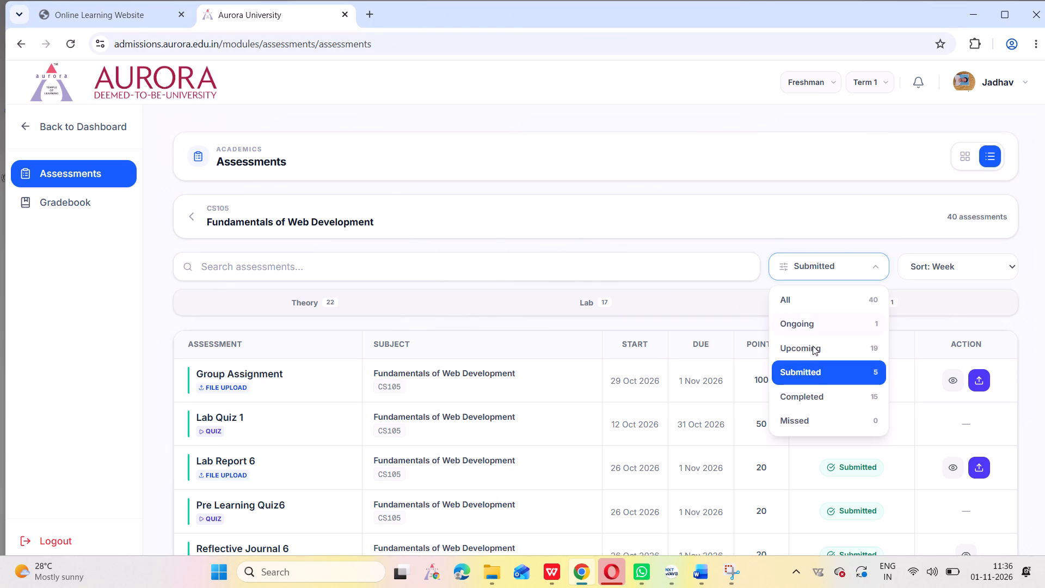
pyautogui.click(818, 379)
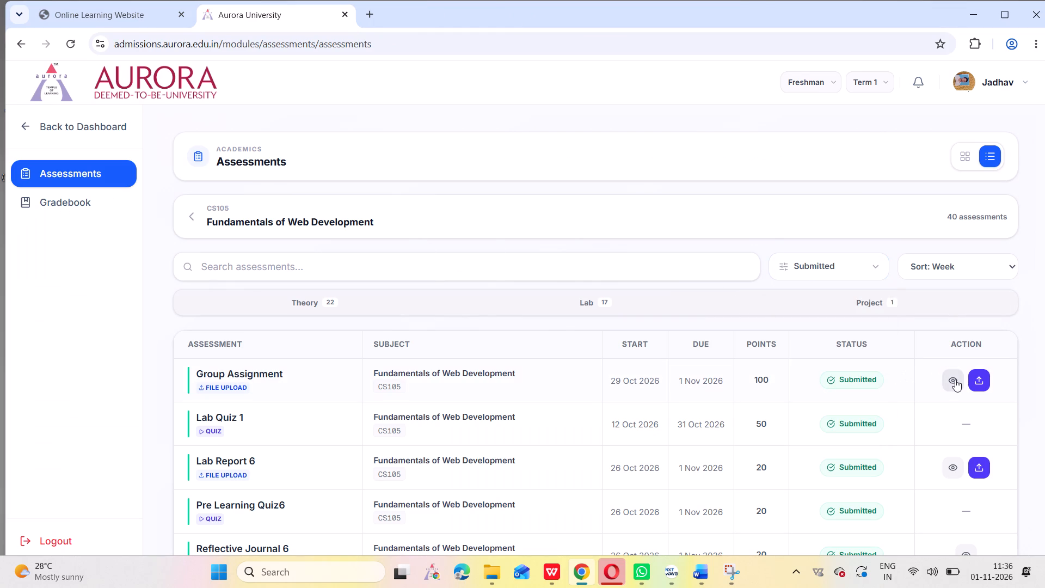
pyautogui.click(955, 379)
pyautogui.scroll(-3, 752, 359)
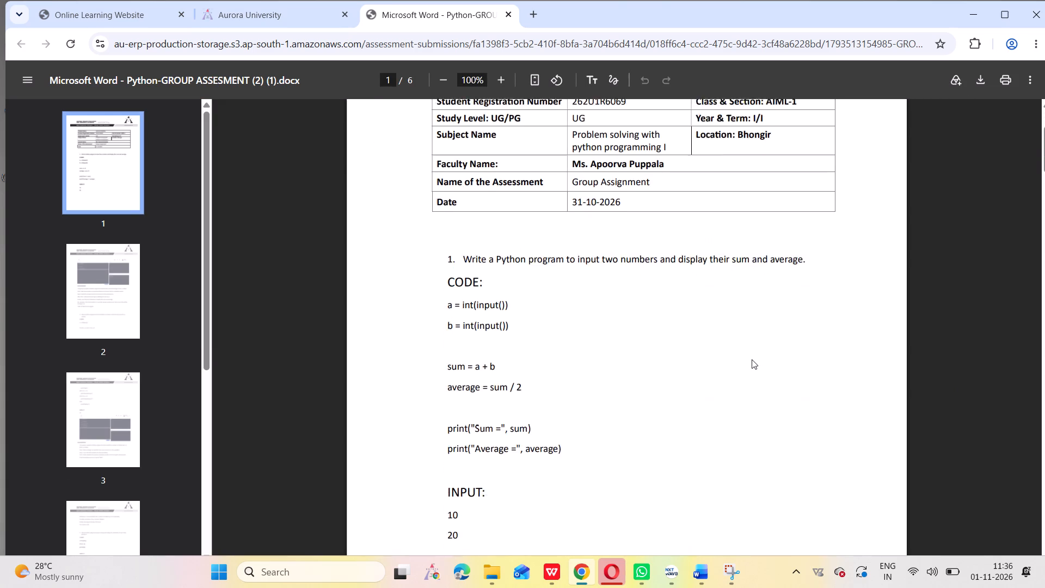
pyautogui.scroll(-19, 752, 359)
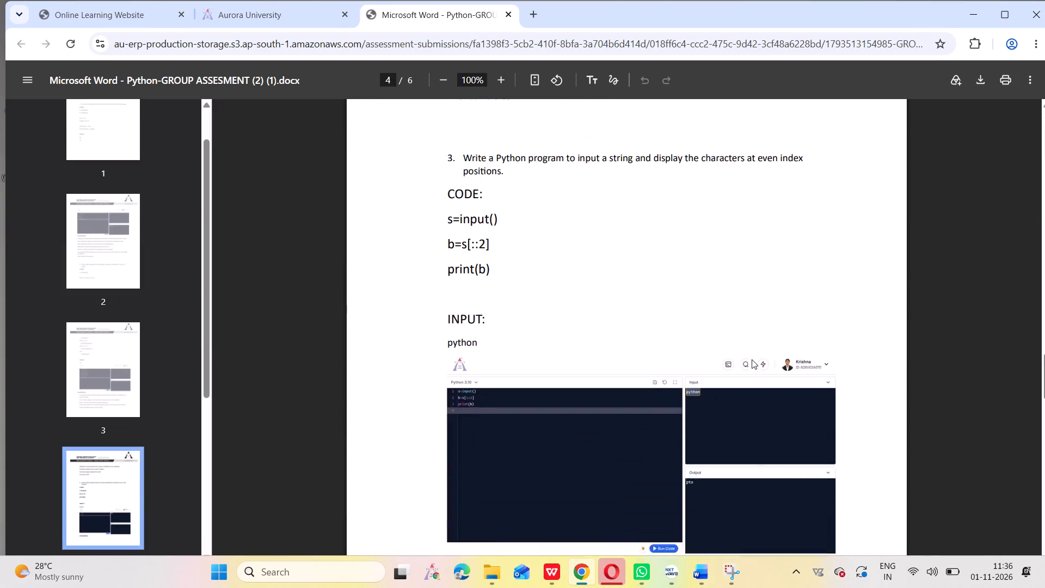
pyautogui.scroll(-8, 752, 359)
pyautogui.scroll(8, 752, 359)
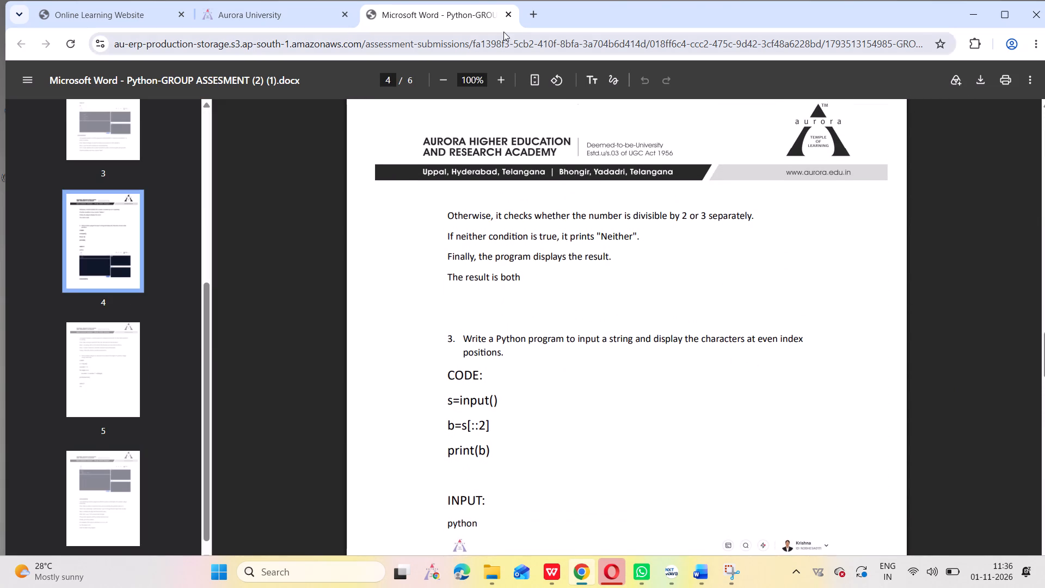
pyautogui.click(512, 14)
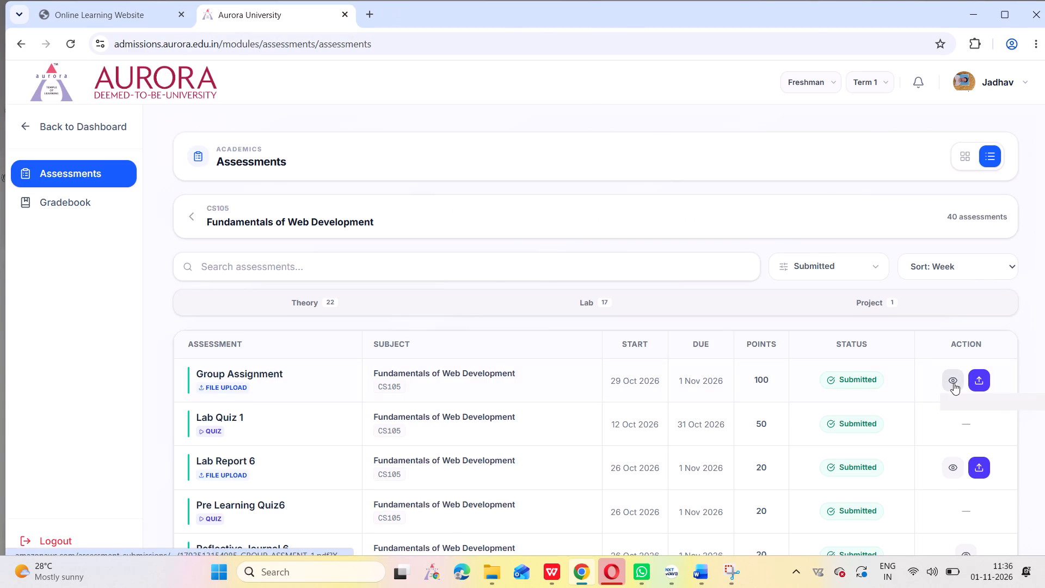
# Resubmit the Group Assignment with Group assment-1.pdf from the WEB DEVELOMENT CSS folder.
pyautogui.click(983, 378)
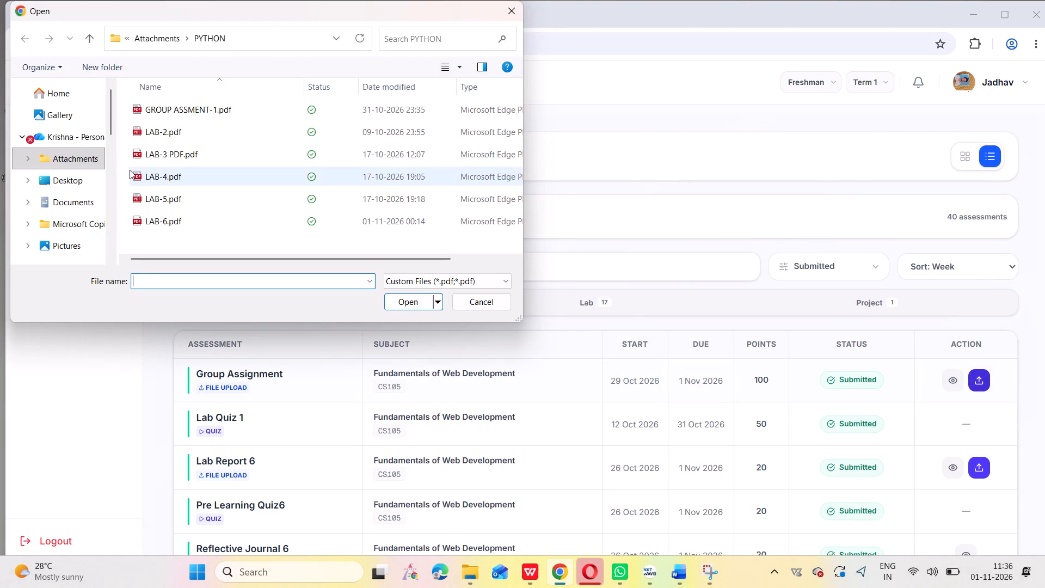
pyautogui.scroll(-1, 83, 224)
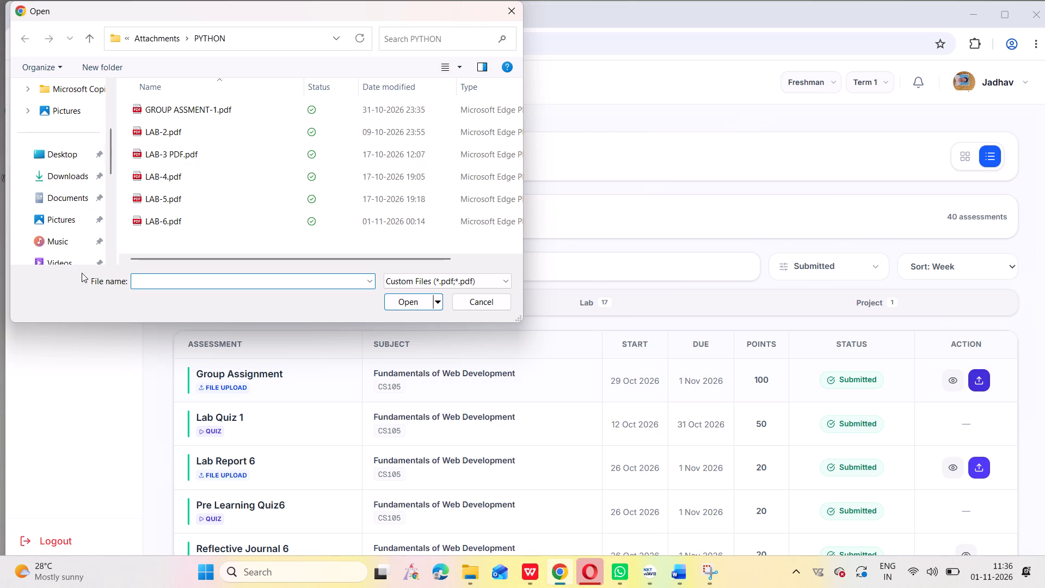
pyautogui.scroll(-1, 77, 205)
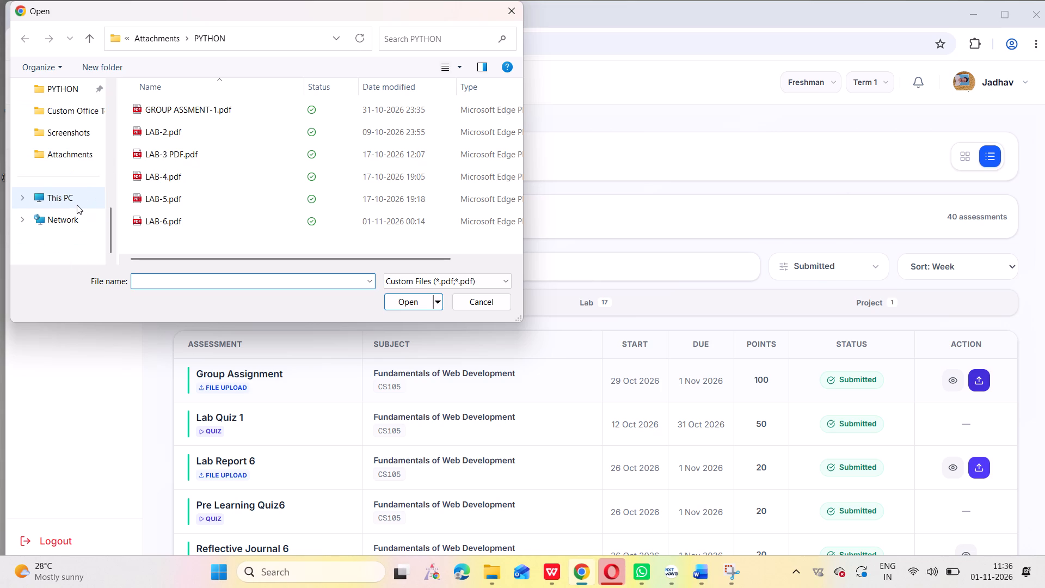
pyautogui.scroll(1, 77, 205)
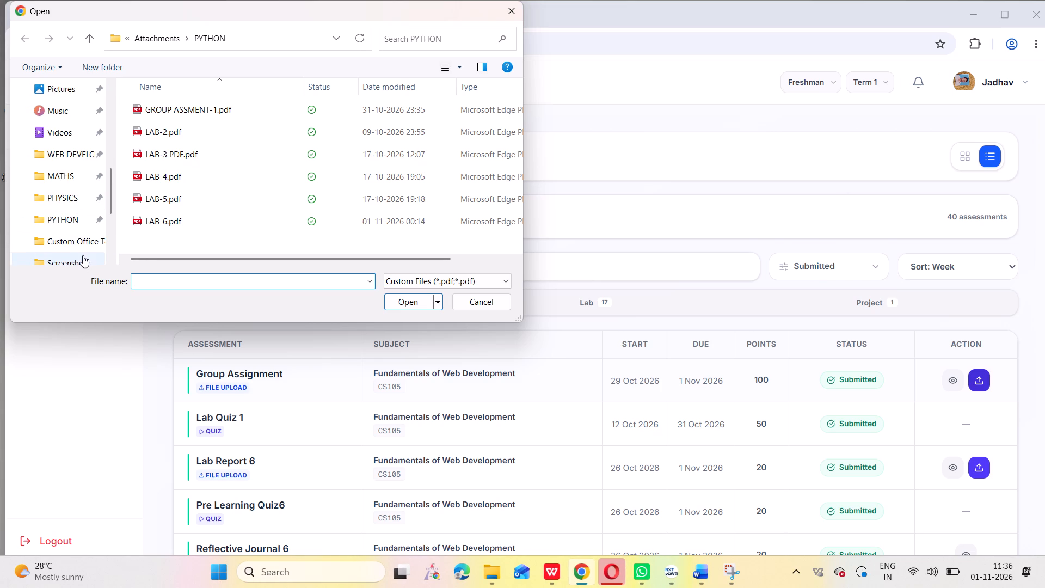
pyautogui.click(83, 147)
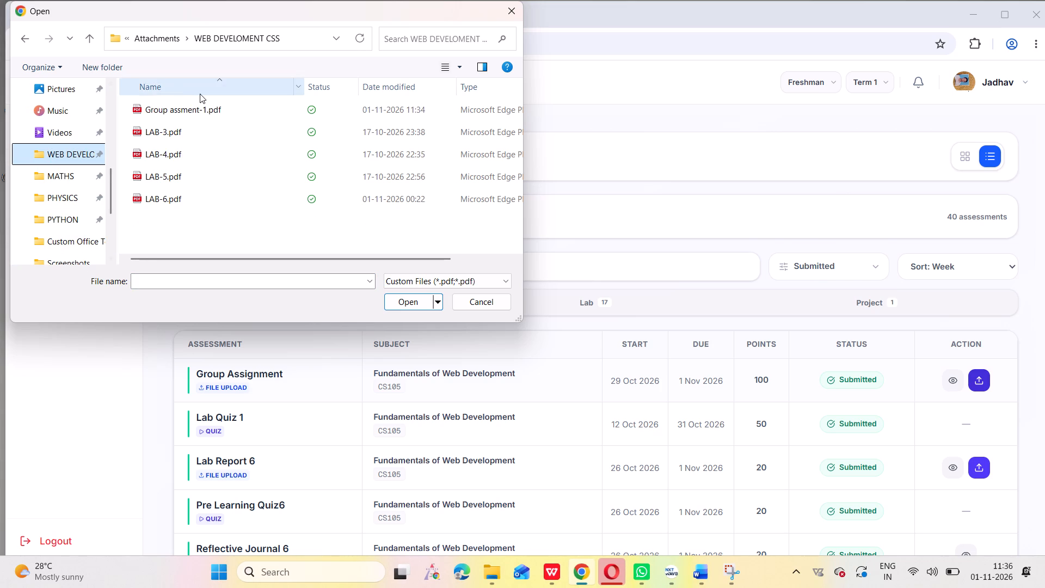
pyautogui.click(211, 112)
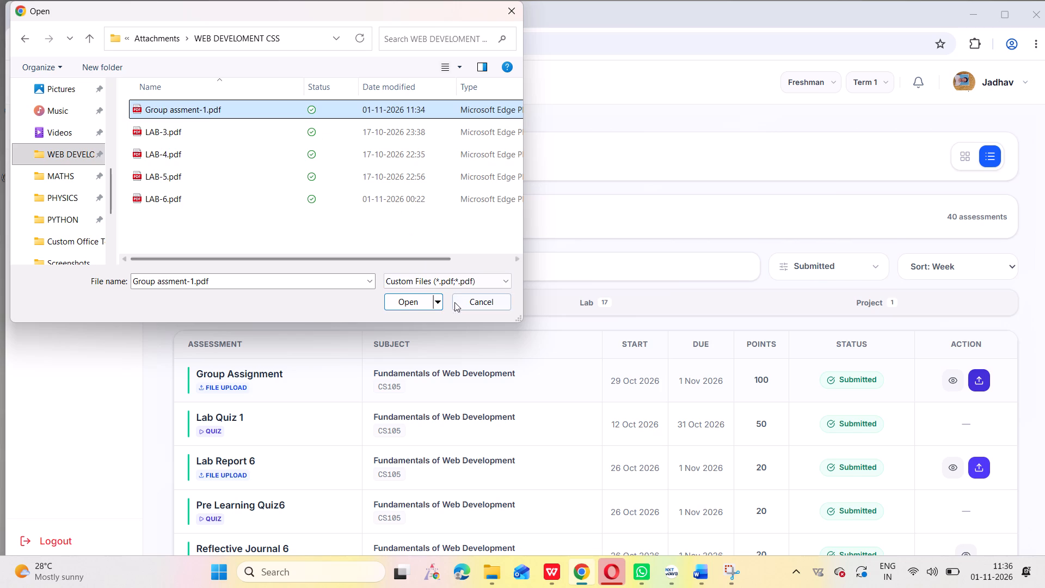
pyautogui.click(431, 298)
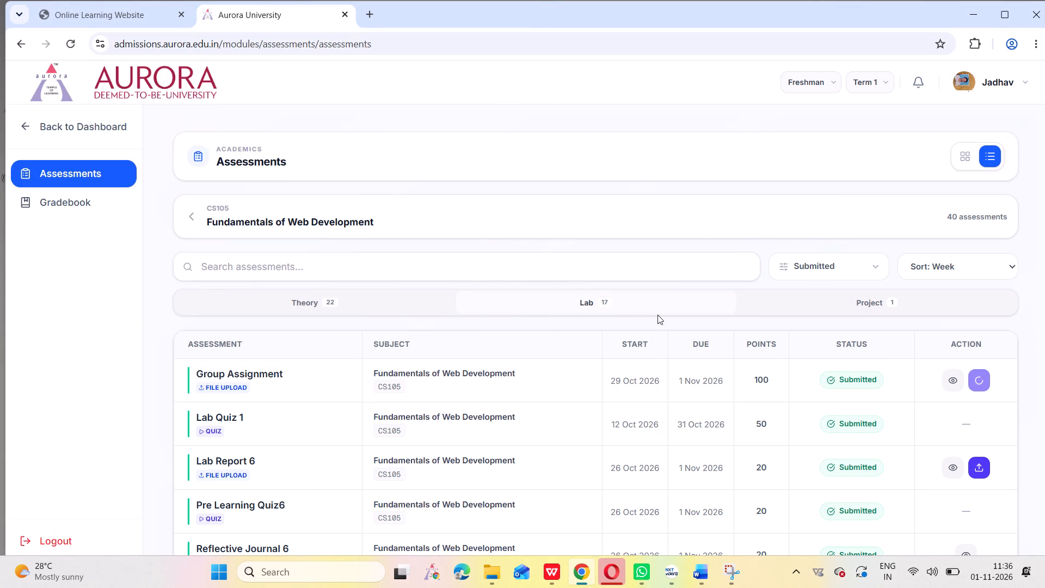
# Open the newly submitted Group Assignment file, skim it through to the last page, and return to the first page.
pyautogui.click(954, 383)
pyautogui.scroll(-5, 631, 354)
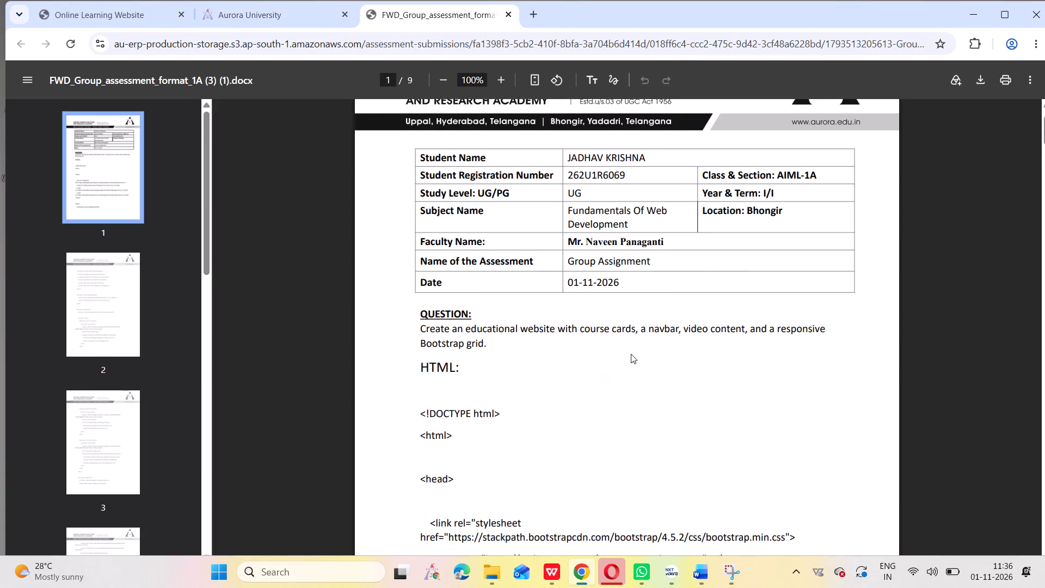
pyautogui.scroll(-12, 631, 354)
pyautogui.scroll(-12, 631, 354)
pyautogui.scroll(-10, 631, 354)
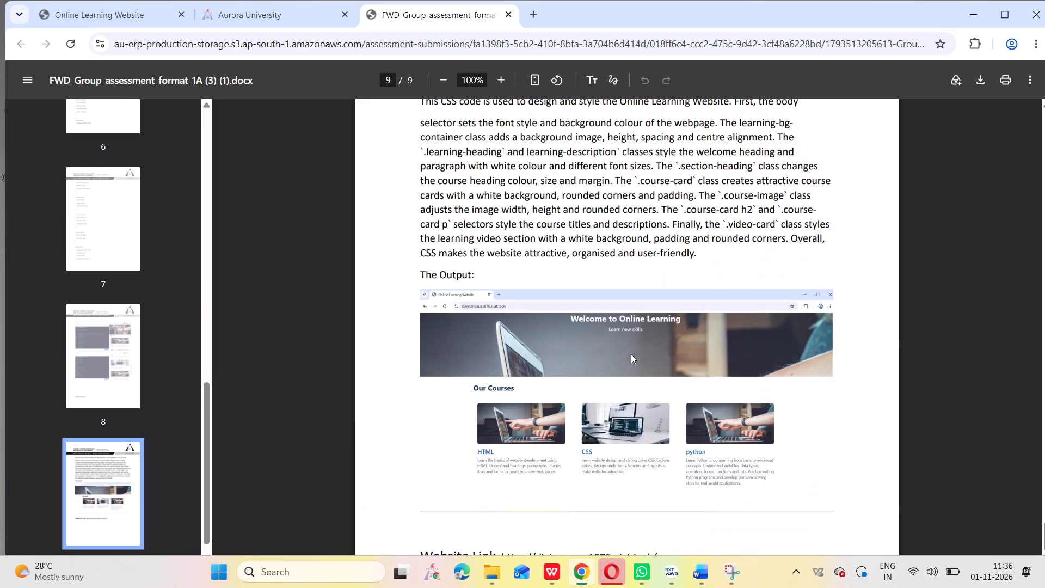
pyautogui.scroll(20, 631, 354)
pyautogui.scroll(14, 631, 354)
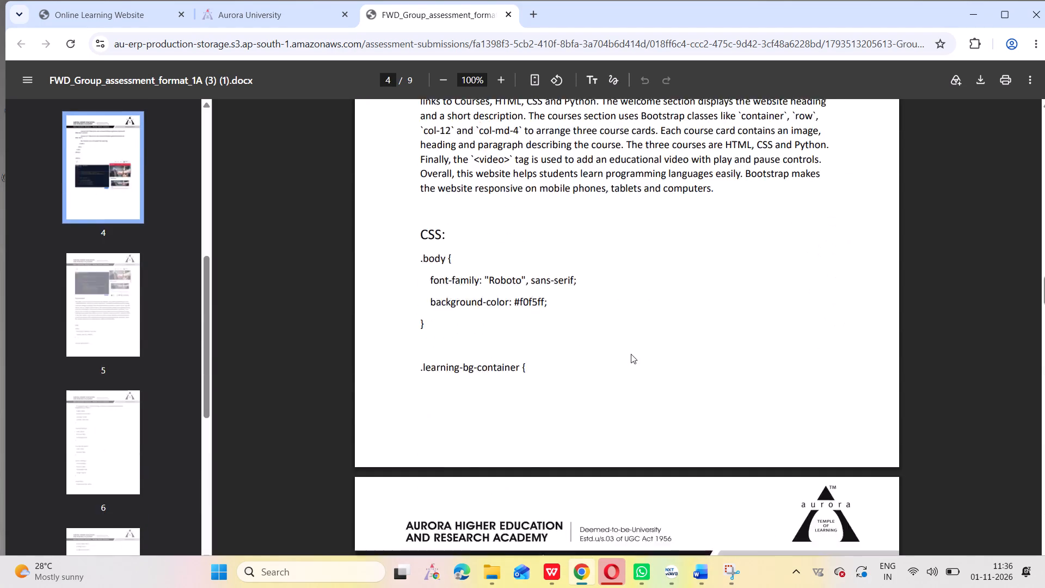
pyautogui.scroll(6, 631, 354)
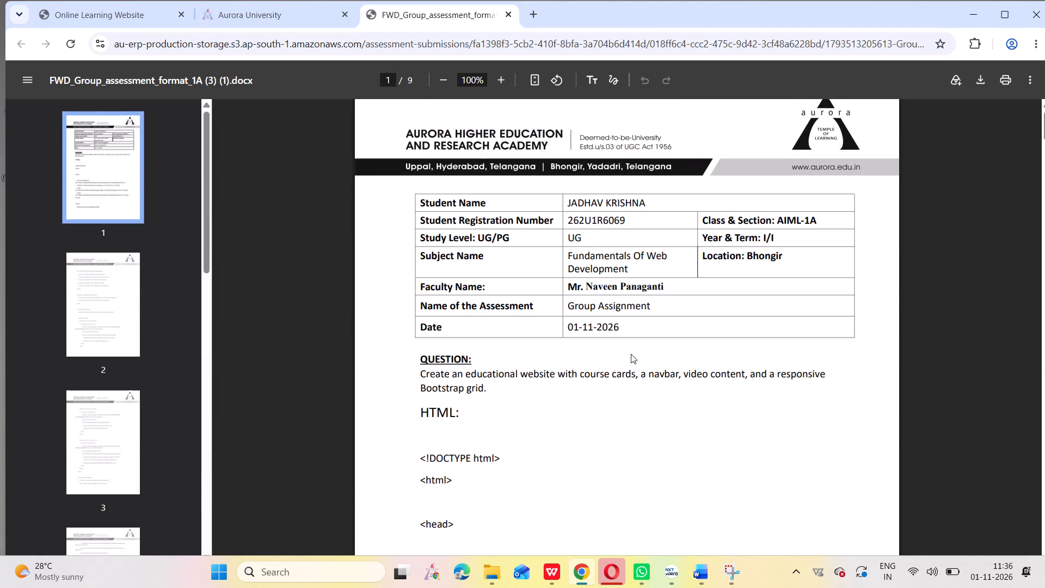
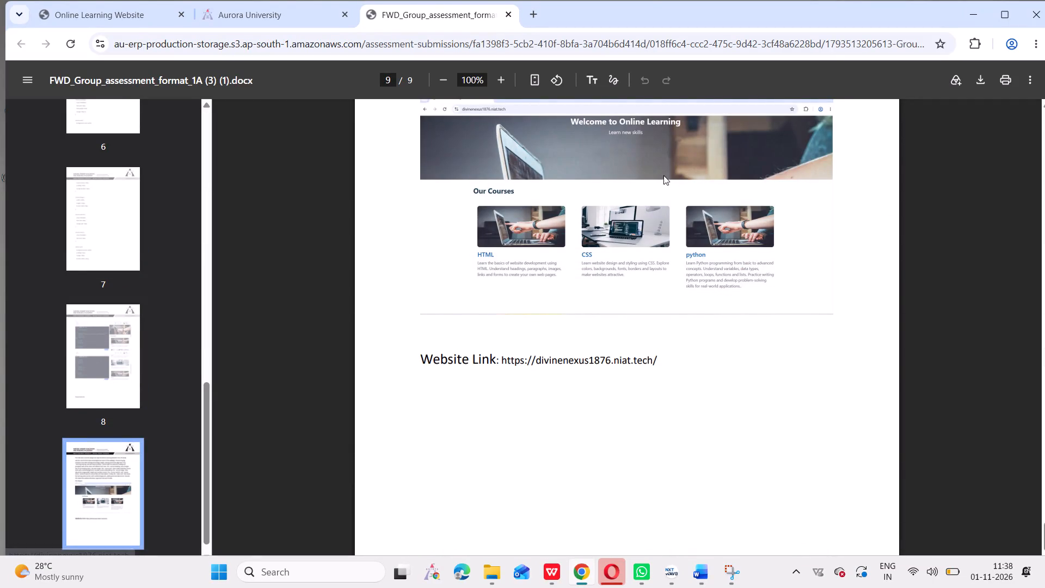
# Check the last two pages of the submitted Group Assignment file, covering the CSS explanation, website output and website link.
pyautogui.scroll(4, 663, 175)
pyautogui.scroll(-1, 663, 175)
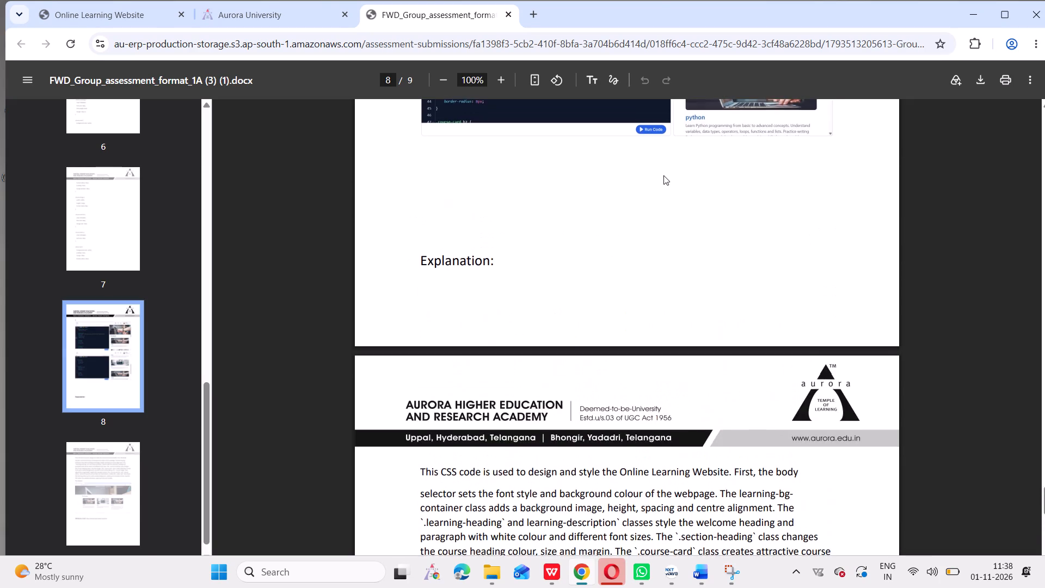
pyautogui.scroll(-1, 663, 175)
pyautogui.scroll(3, 663, 175)
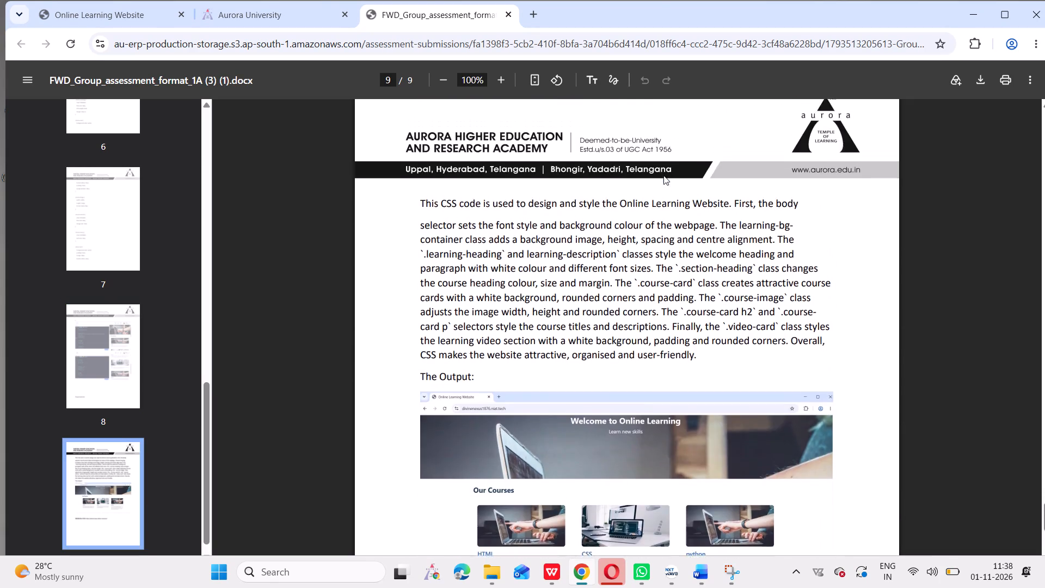
pyautogui.scroll(1, 663, 175)
pyautogui.scroll(-3, 663, 175)
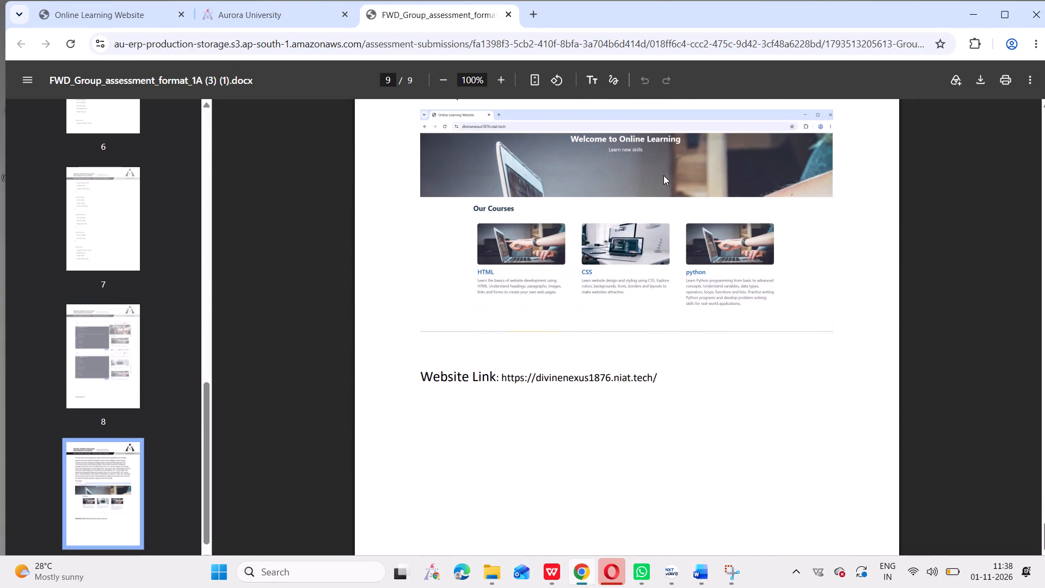
pyautogui.scroll(4, 663, 175)
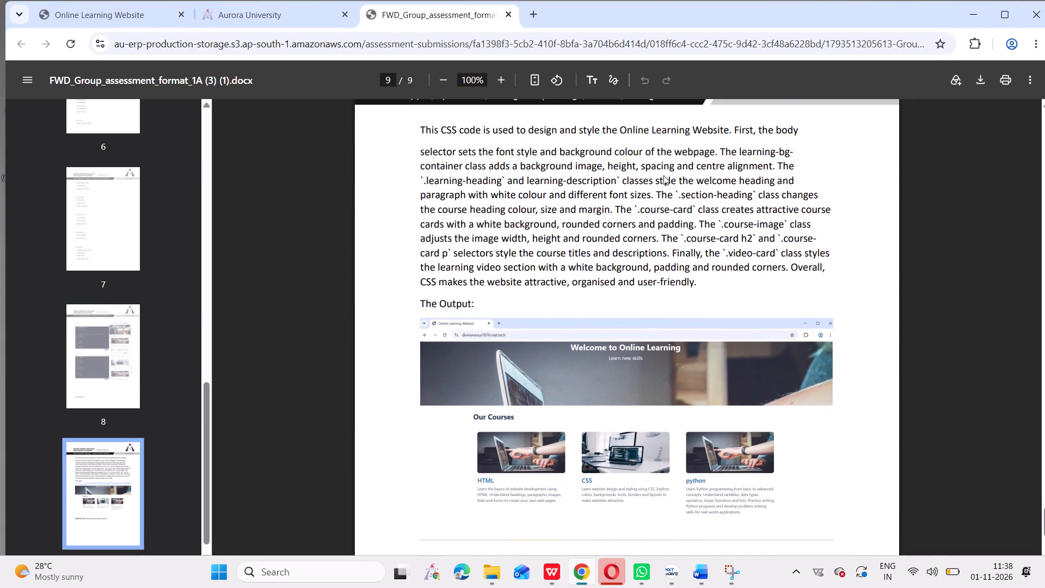
pyautogui.scroll(2, 663, 175)
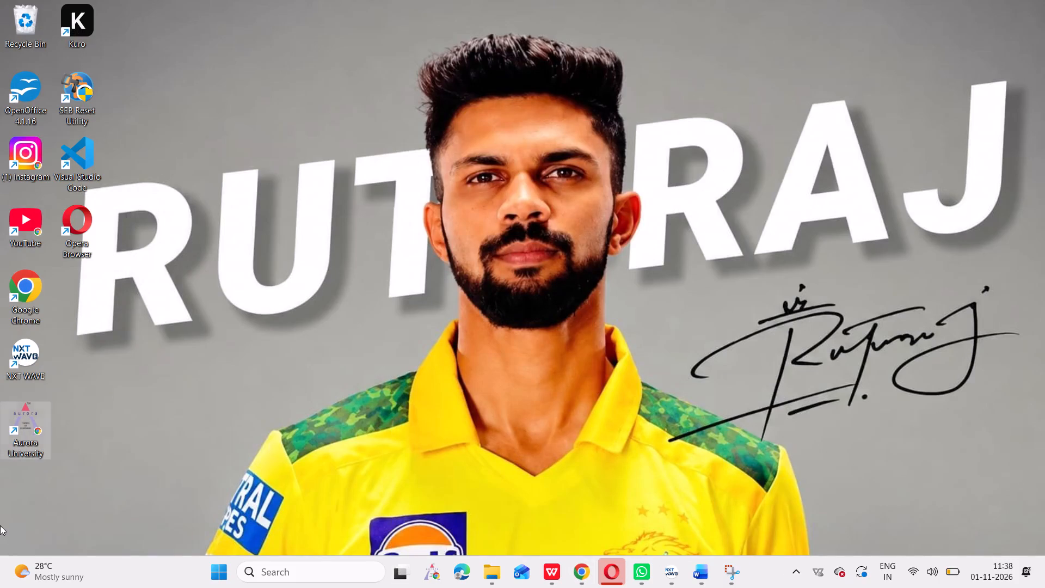
# Reopen the Aurora University portal from the desktop and bring up the status filter choices for the Fundamentals of Web Development assessments.
pyautogui.doubleClick(39, 428)
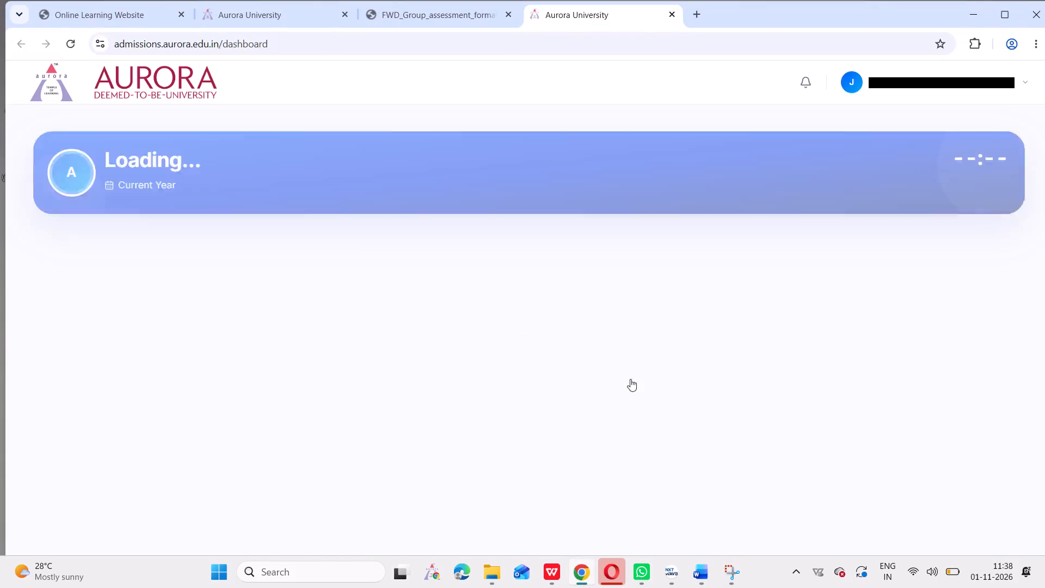
pyautogui.click(192, 348)
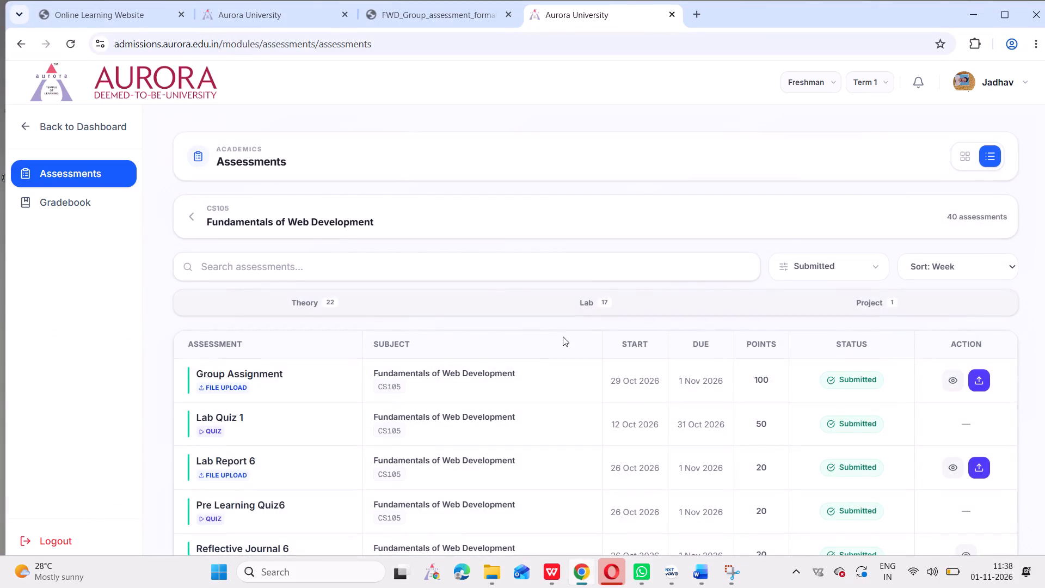
pyautogui.click(853, 267)
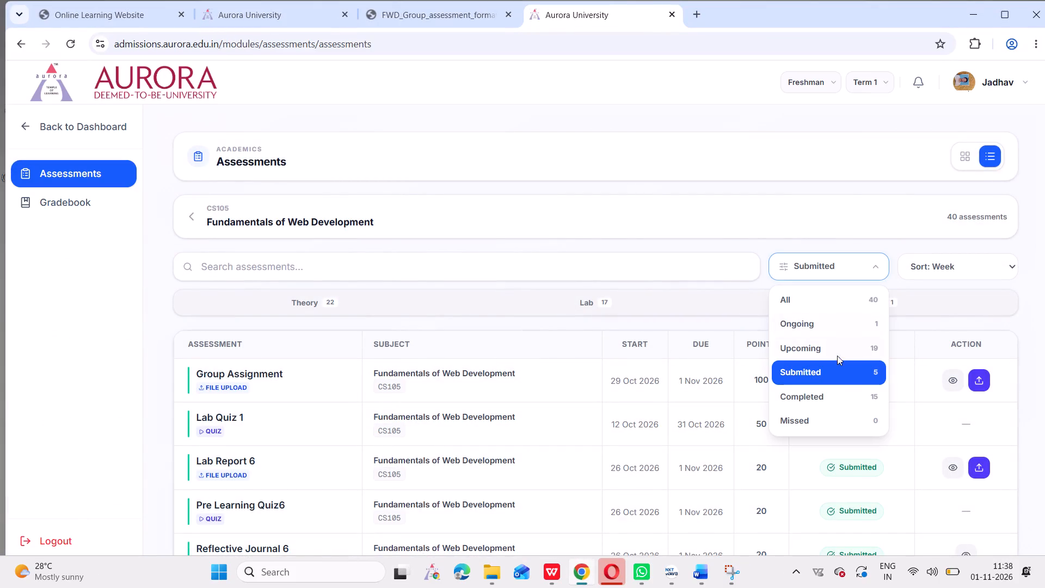
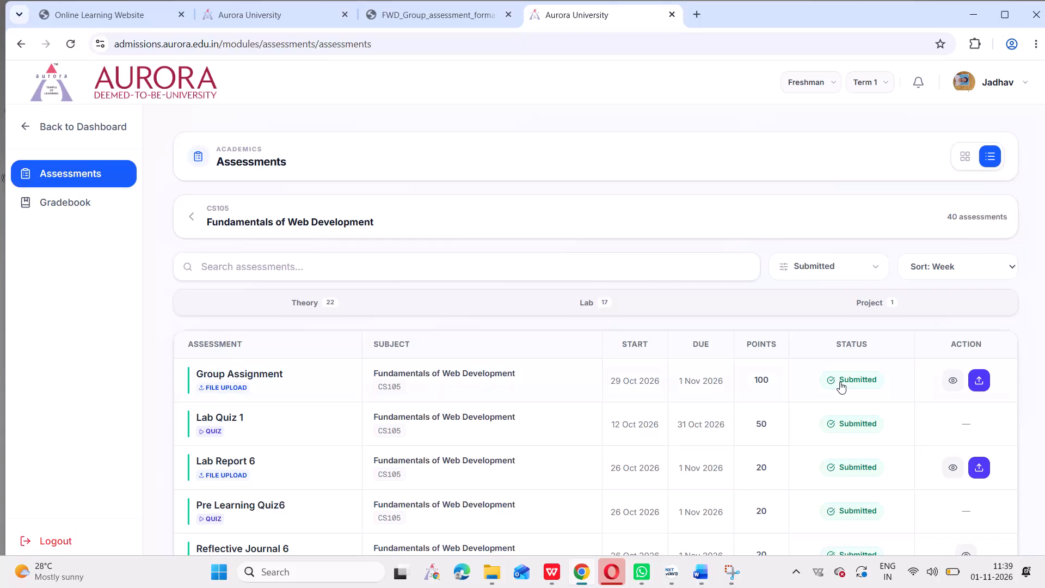
# Filter the Fundamentals of Web Development assessments to show only Ongoing ones, and bring up the status filter choices again.
pyautogui.click(848, 266)
pyautogui.click(838, 321)
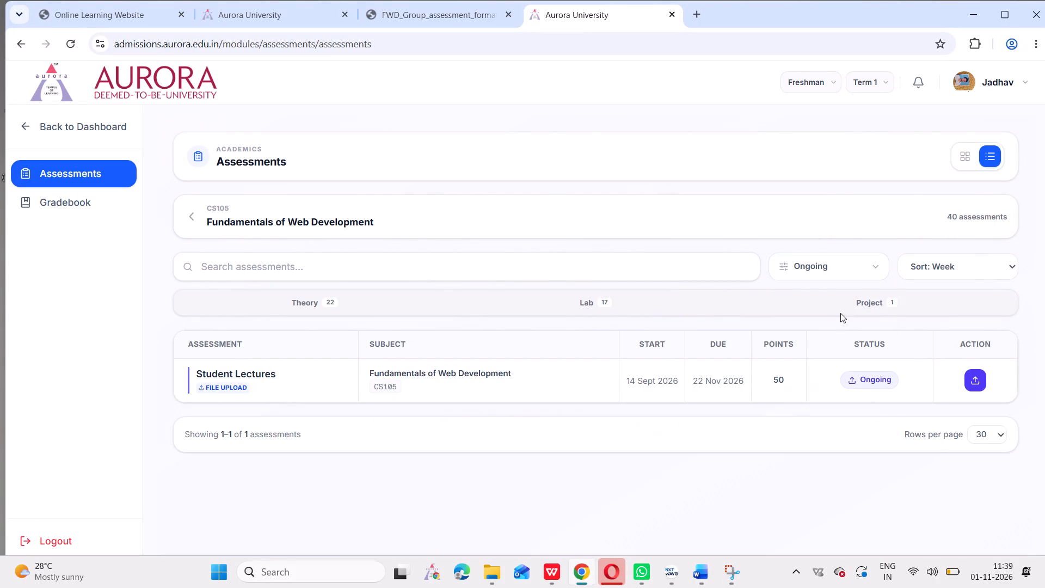
pyautogui.click(862, 263)
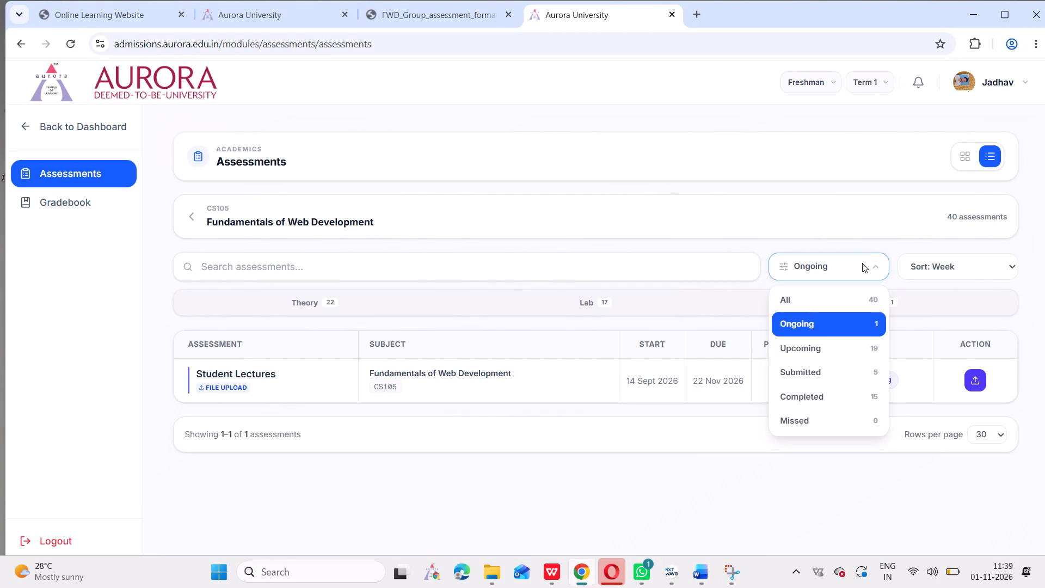
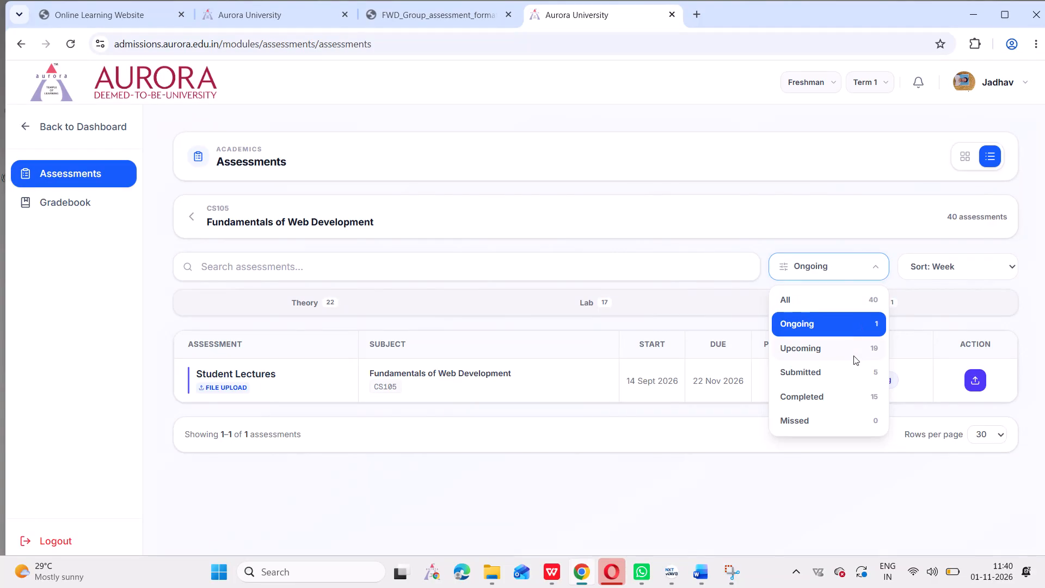
# Filter the Fundamentals of Web Development assessments to show only Submitted ones.
pyautogui.click(855, 372)
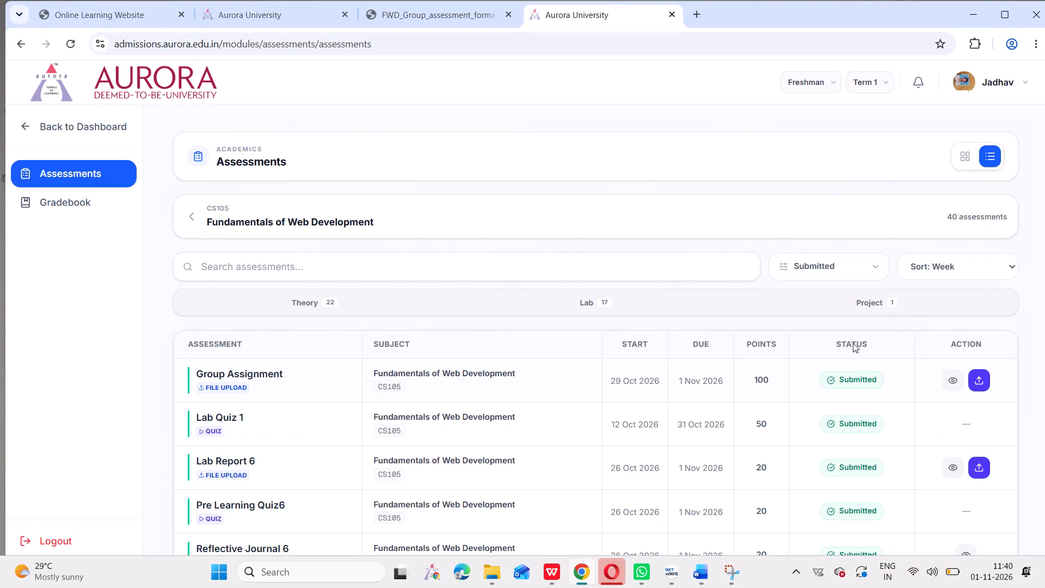
# Open the submitted Group Assignment file and look through its pages to the website link at the end.
pyautogui.click(944, 377)
pyautogui.scroll(-3, 580, 391)
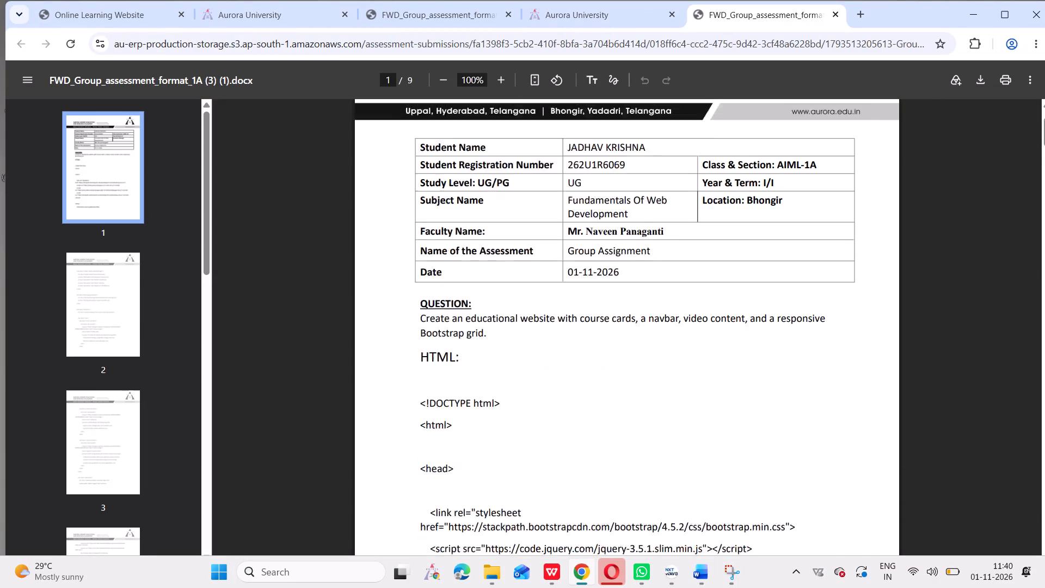
pyautogui.scroll(-17, 580, 391)
pyautogui.scroll(-6, 580, 391)
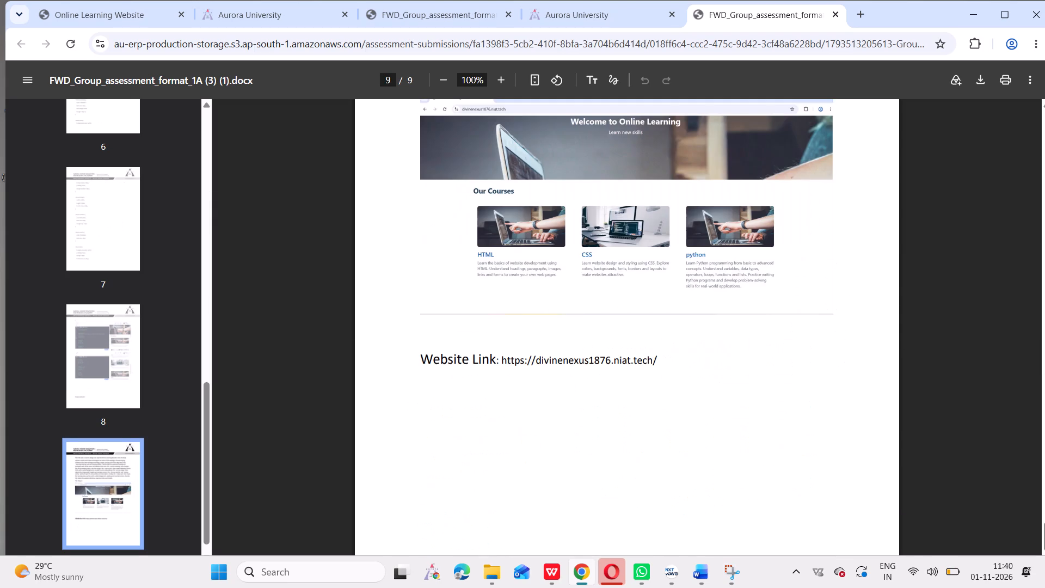
pyautogui.scroll(-3, 580, 391)
pyautogui.scroll(15, 580, 391)
pyautogui.scroll(-19, 580, 391)
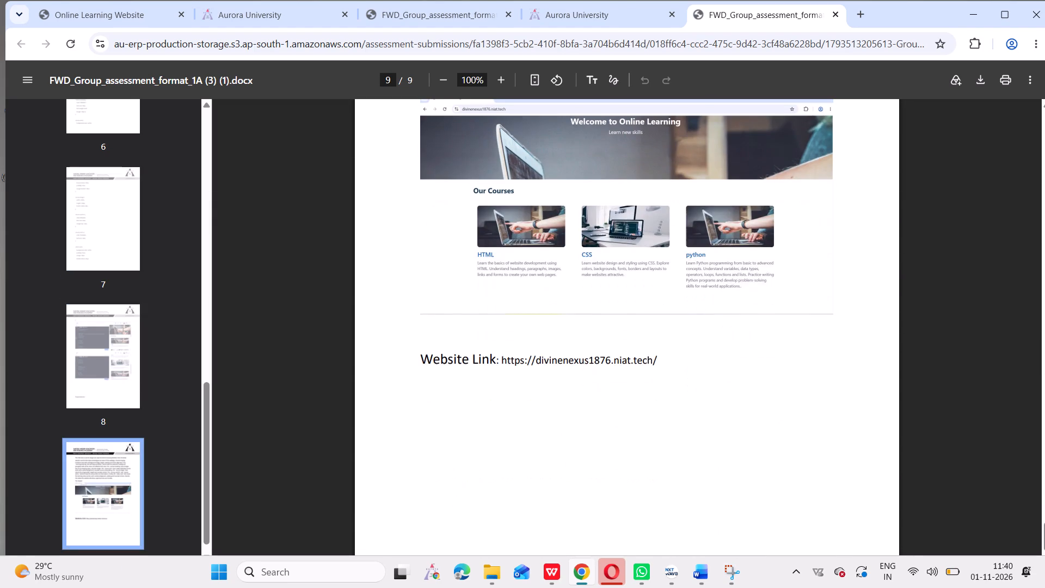
# Review the submitted Group Assignment backwards from the last page through the code pages to the student details on page 1.
pyautogui.scroll(15, 580, 391)
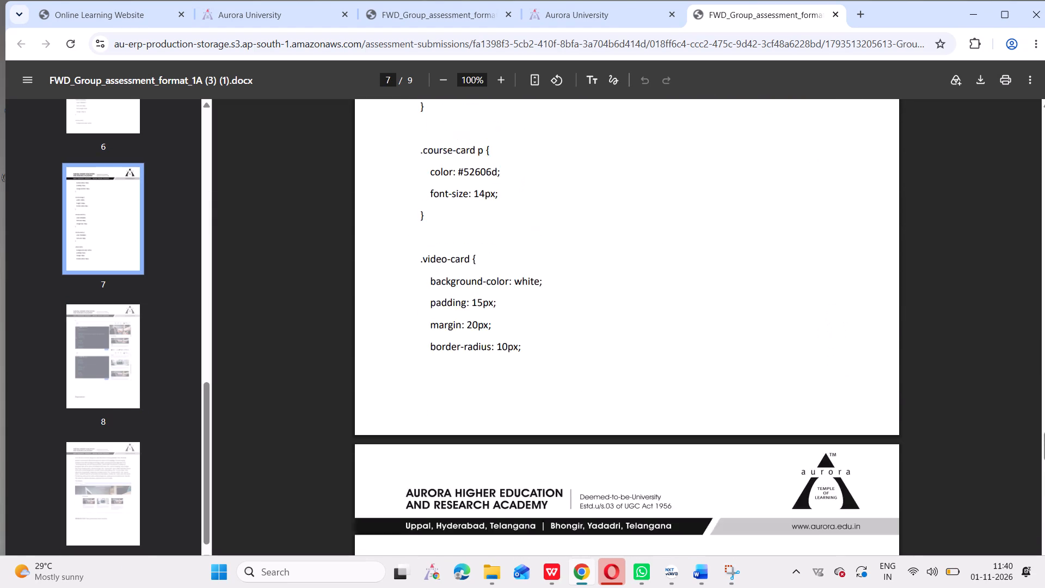
pyautogui.scroll(16, 580, 391)
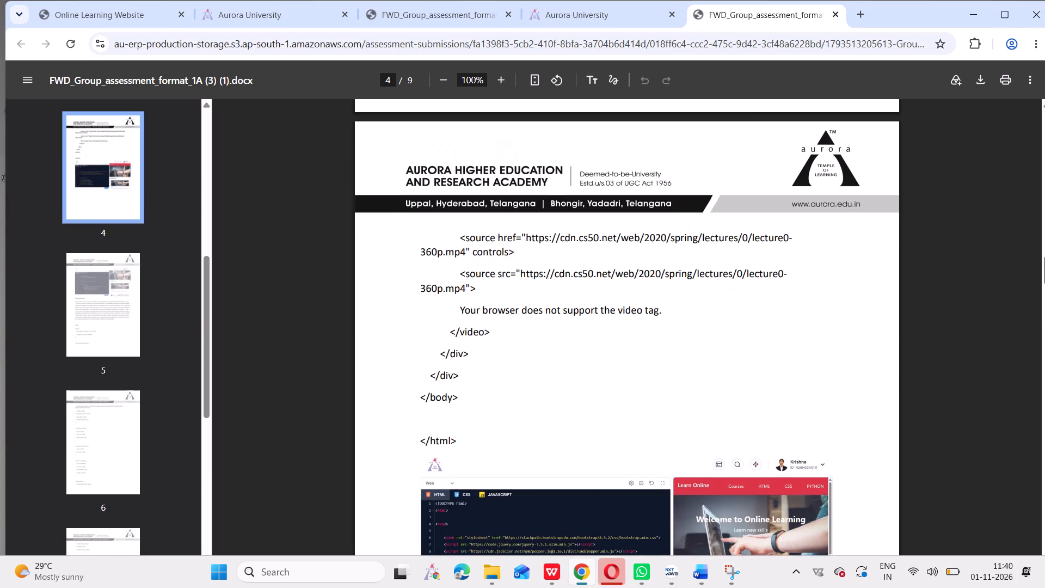
pyautogui.scroll(17, 580, 391)
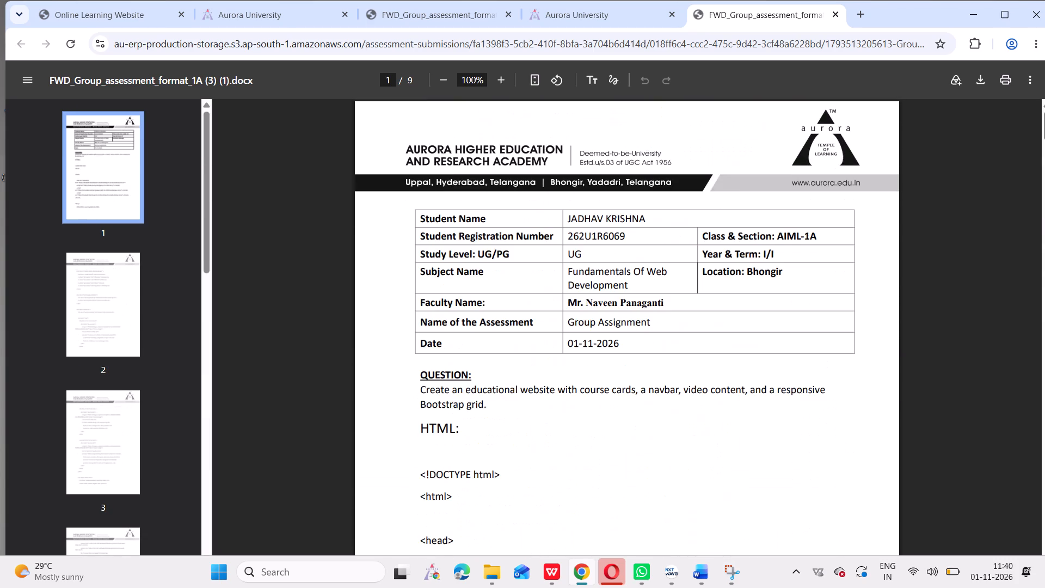
# Check the Group Assignment once more from page 1 to the website link on the last page, and close the file.
pyautogui.scroll(-18, 580, 391)
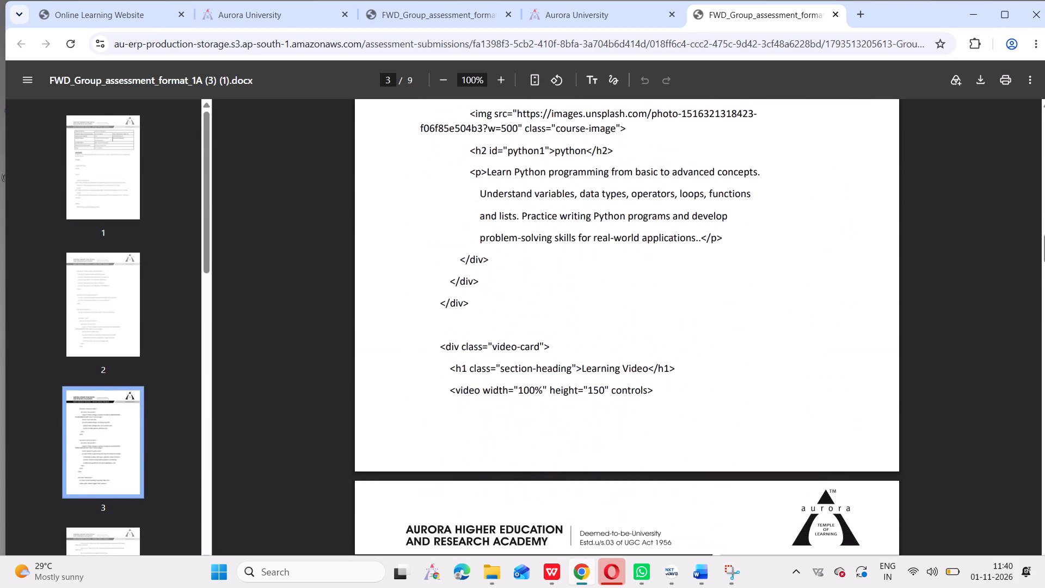
pyautogui.scroll(-12, 580, 391)
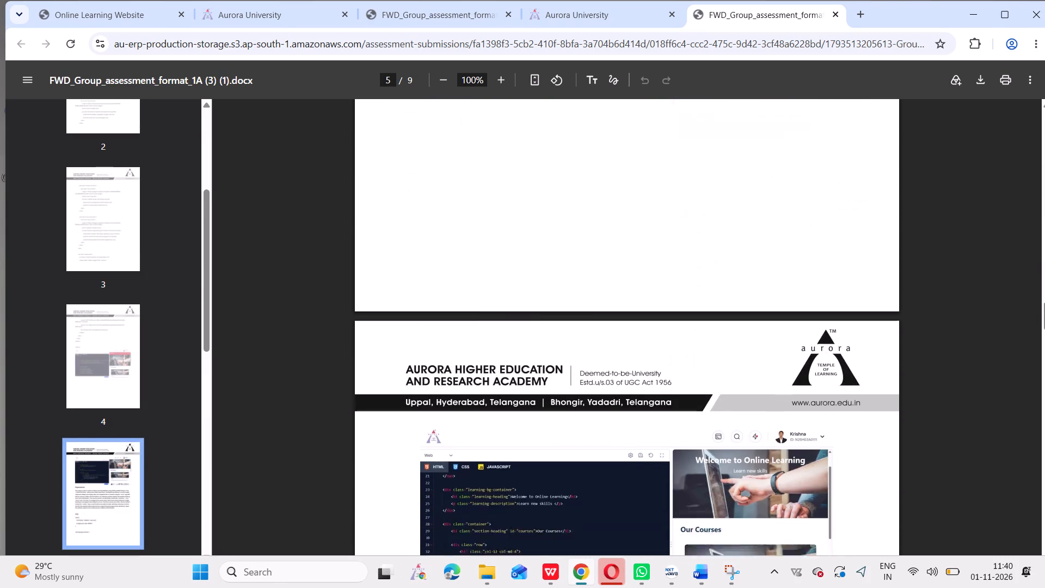
pyautogui.scroll(-10, 580, 391)
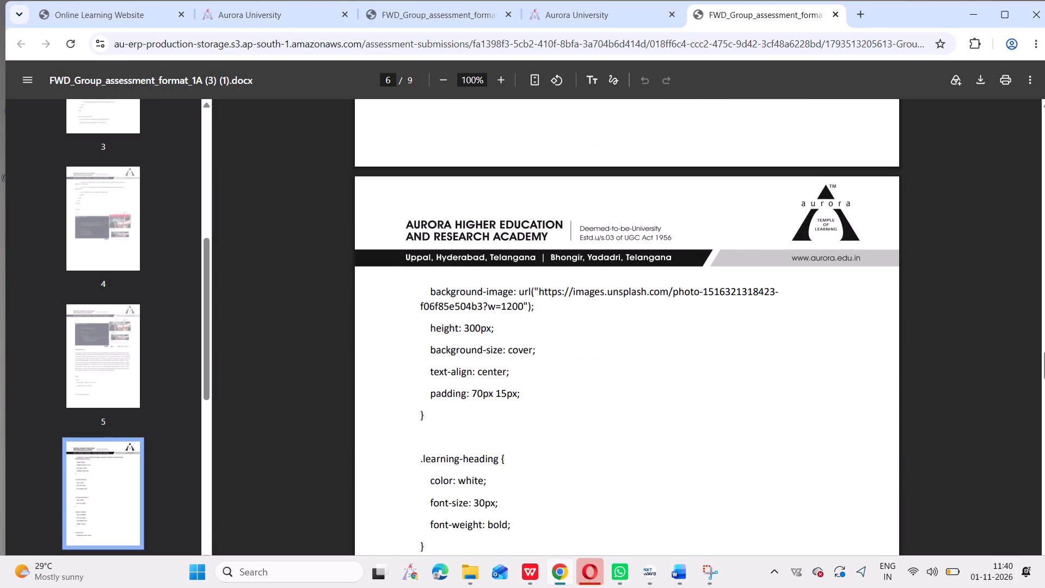
pyautogui.scroll(-9, 580, 391)
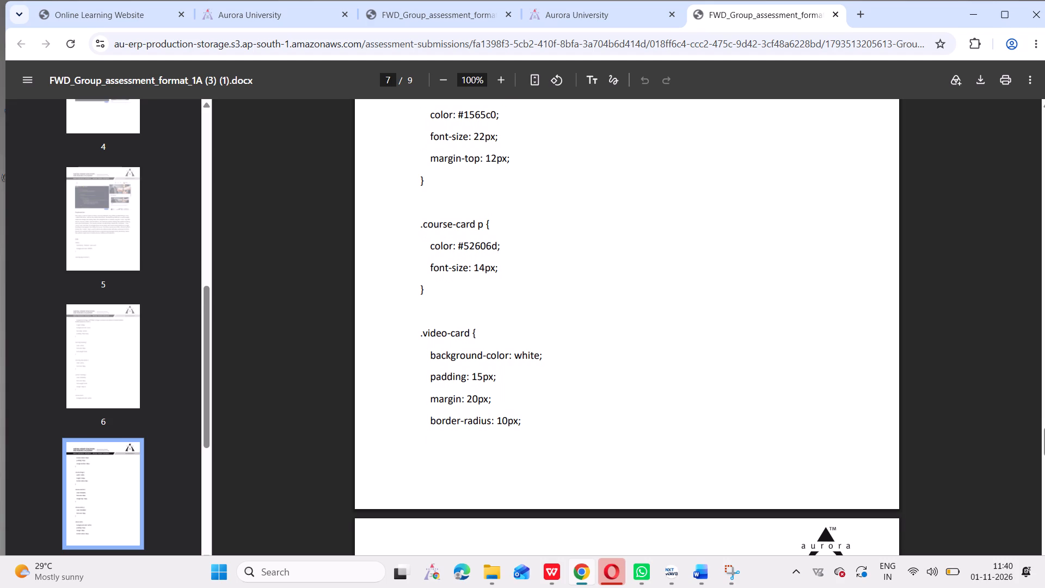
pyautogui.scroll(-15, 580, 391)
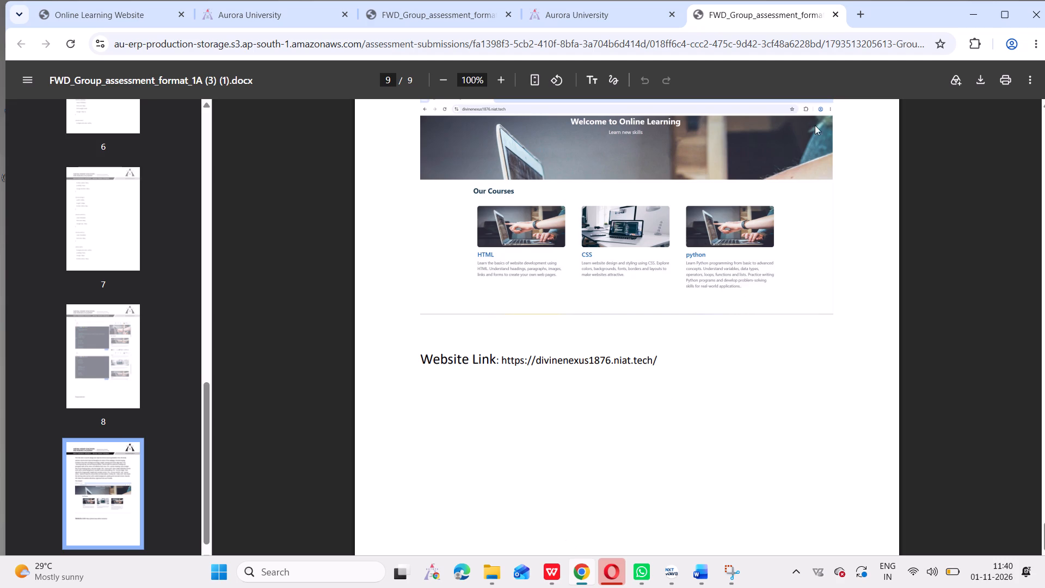
pyautogui.click(838, 19)
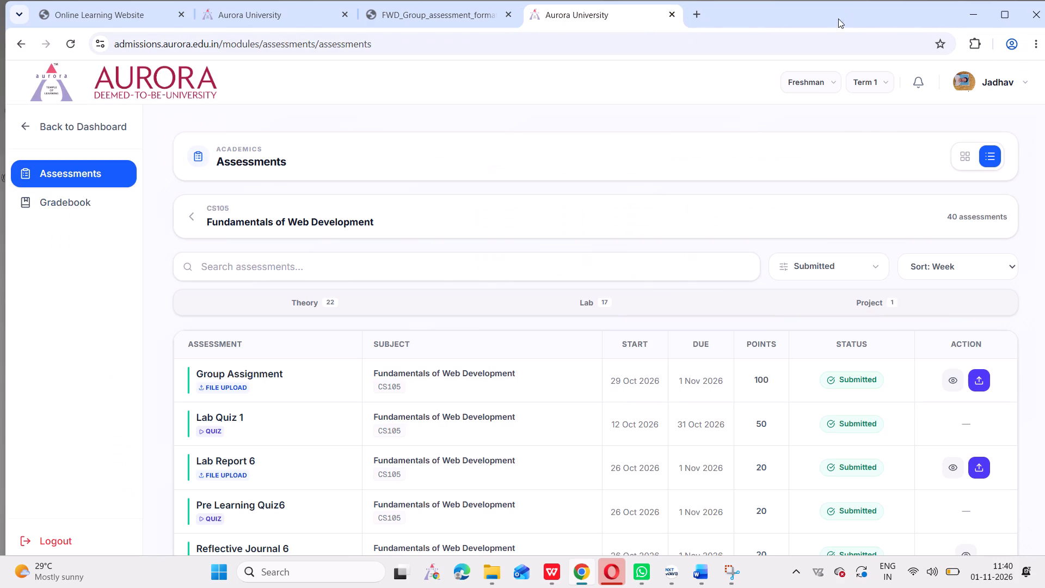
# Open the submitted Lab Report 6 file and look through its HTML and CSS code pages.
pyautogui.click(954, 457)
pyautogui.scroll(-14, 655, 334)
pyautogui.scroll(5, 655, 334)
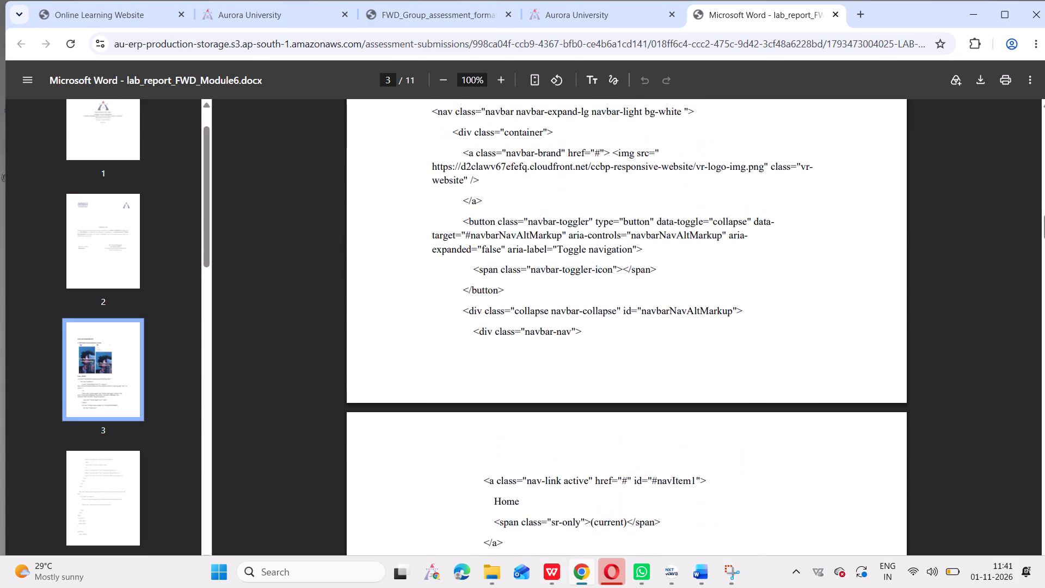
pyautogui.scroll(4, 655, 334)
pyautogui.scroll(-3, 655, 334)
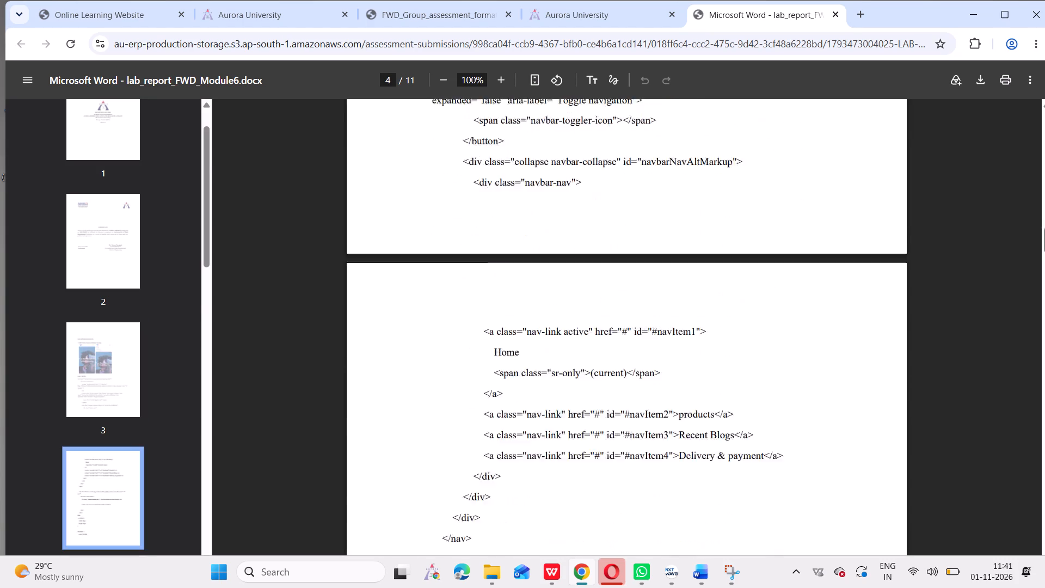
pyautogui.scroll(-13, 655, 334)
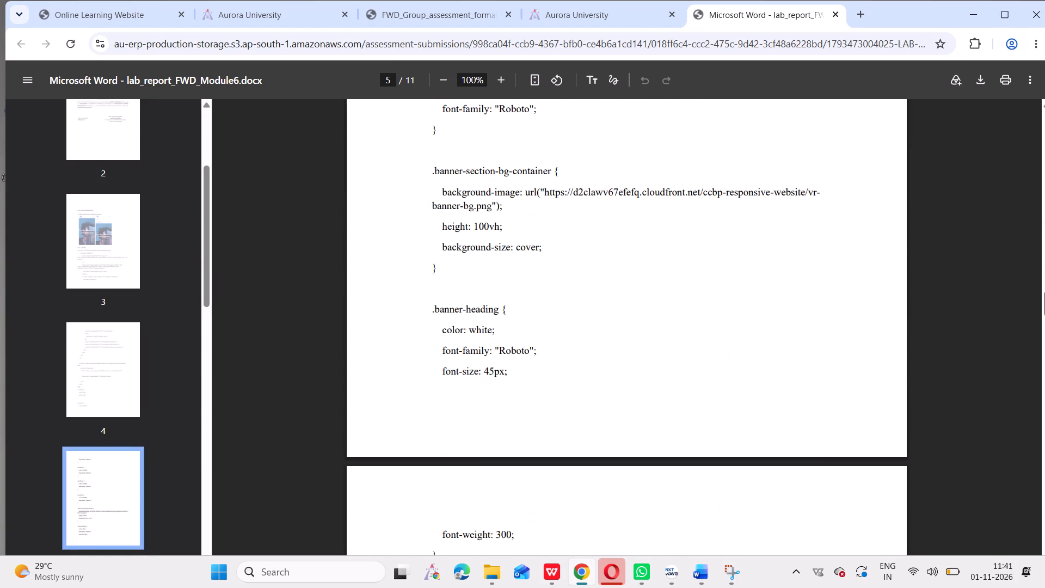
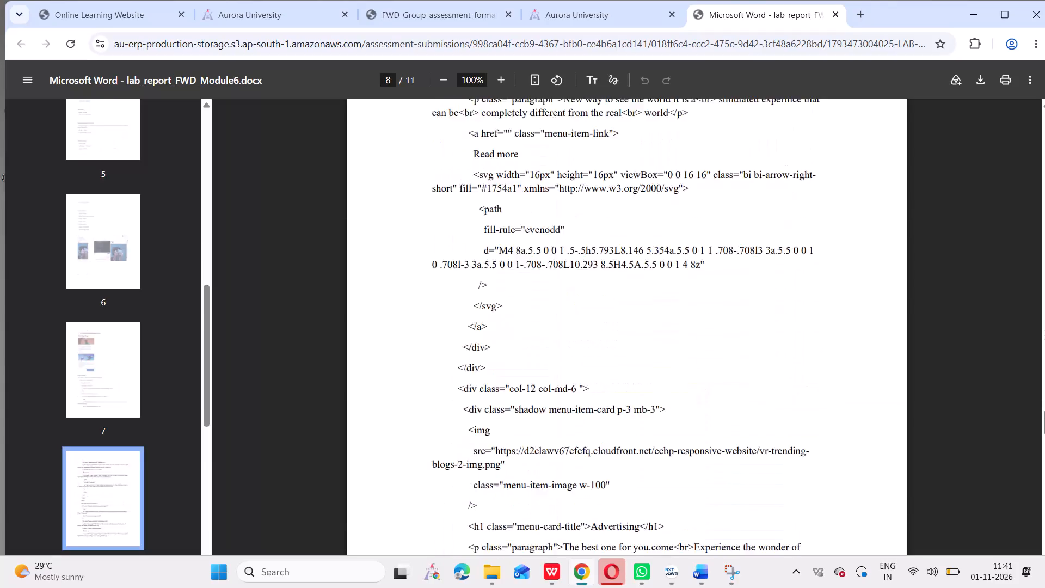
# Check the rest of the submitted Lab Report 6 to page 11, go back through it to the certificate page, and close the file.
pyautogui.scroll(-12, 655, 334)
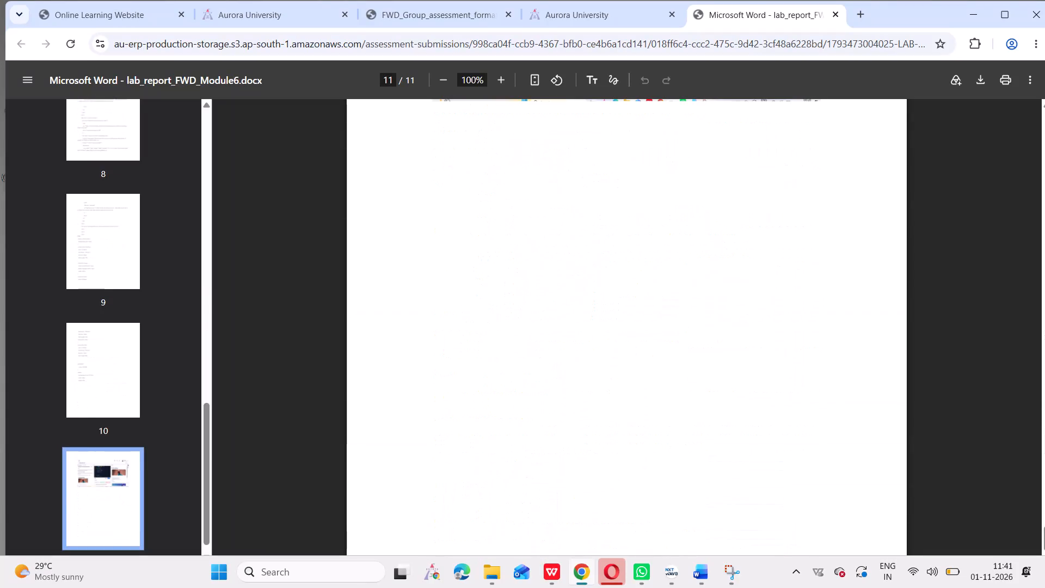
pyautogui.scroll(3, 655, 334)
pyautogui.hscroll(1, 655, 334)
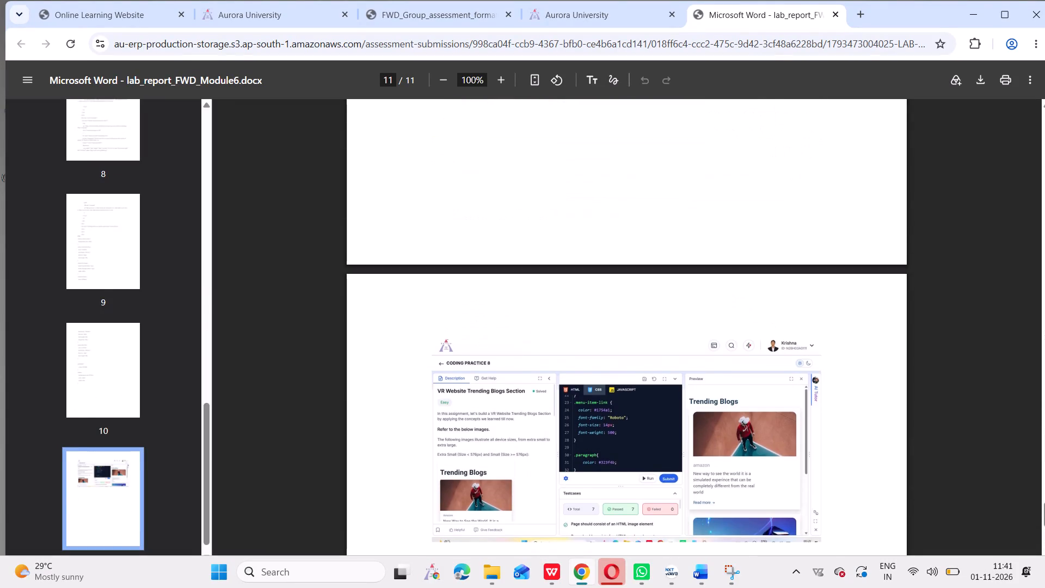
pyautogui.hscroll(1, 655, 334)
pyautogui.scroll(13, 655, 334)
pyautogui.scroll(13, 655, 334)
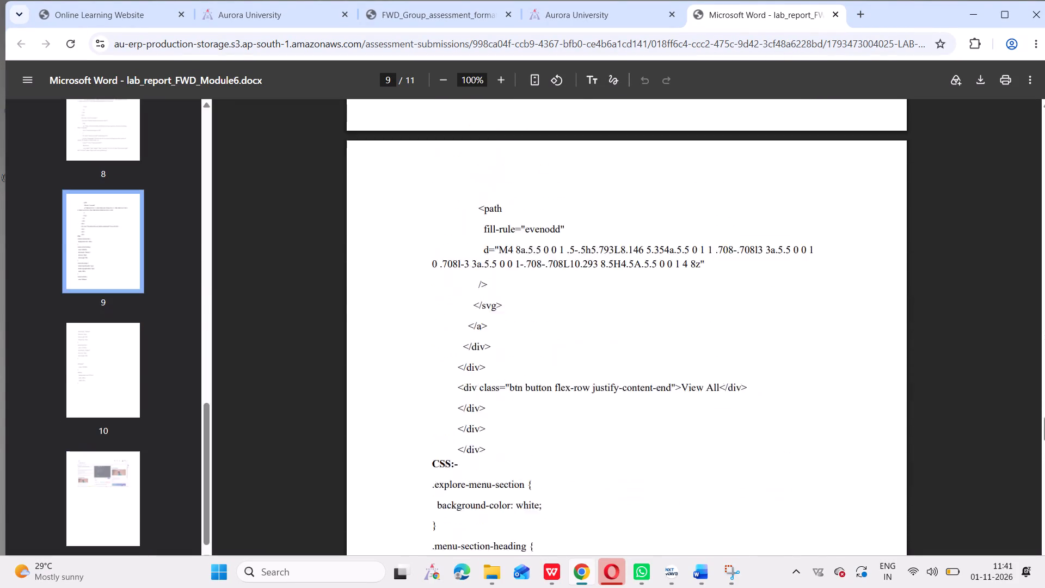
pyautogui.scroll(12, 655, 334)
pyautogui.scroll(14, 655, 334)
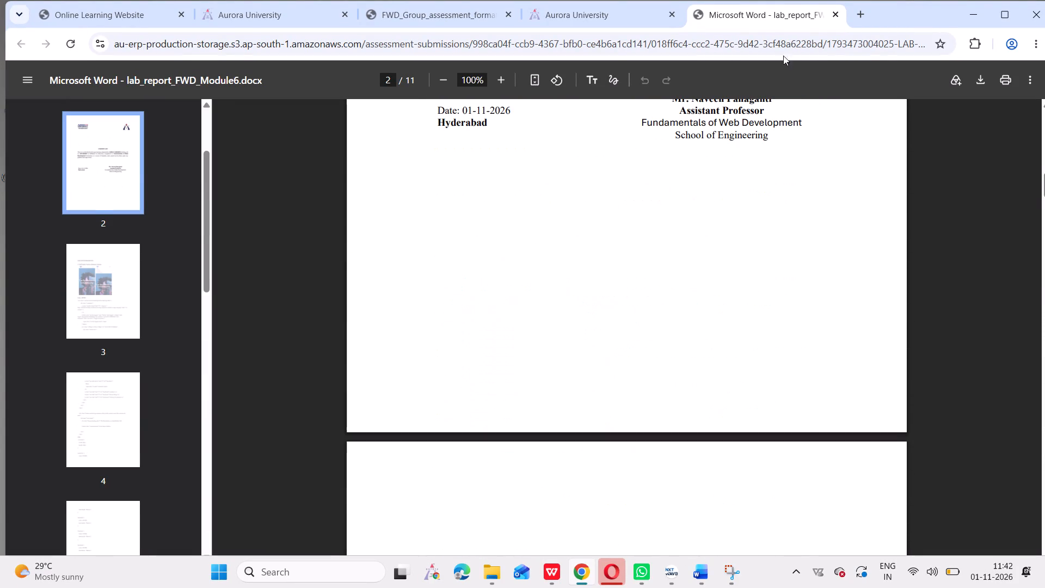
pyautogui.click(841, 12)
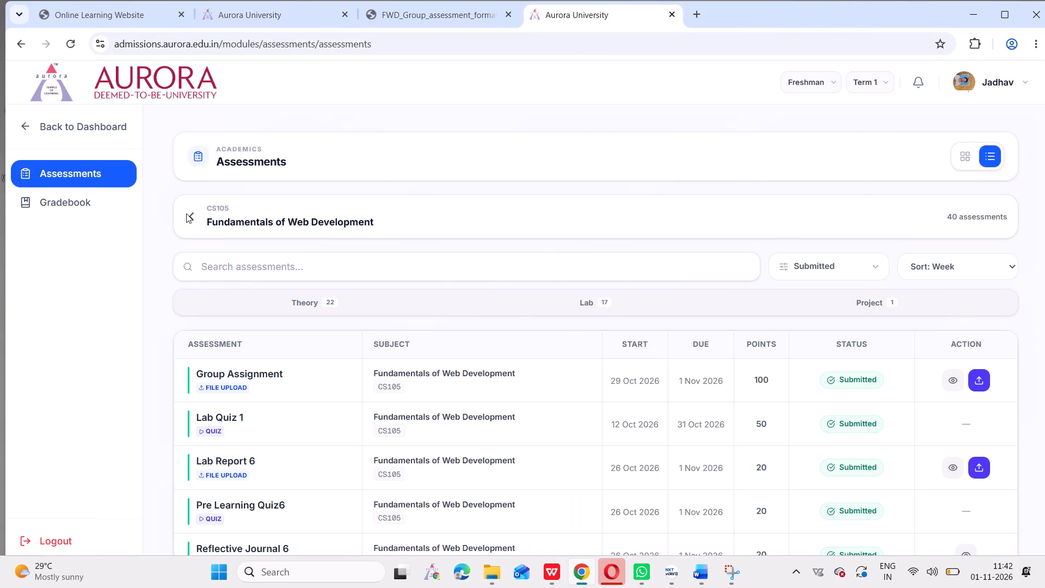
# Switch to the Problem Solving With Python Programming I assessments and filter them by Submitted.
pyautogui.click(187, 213)
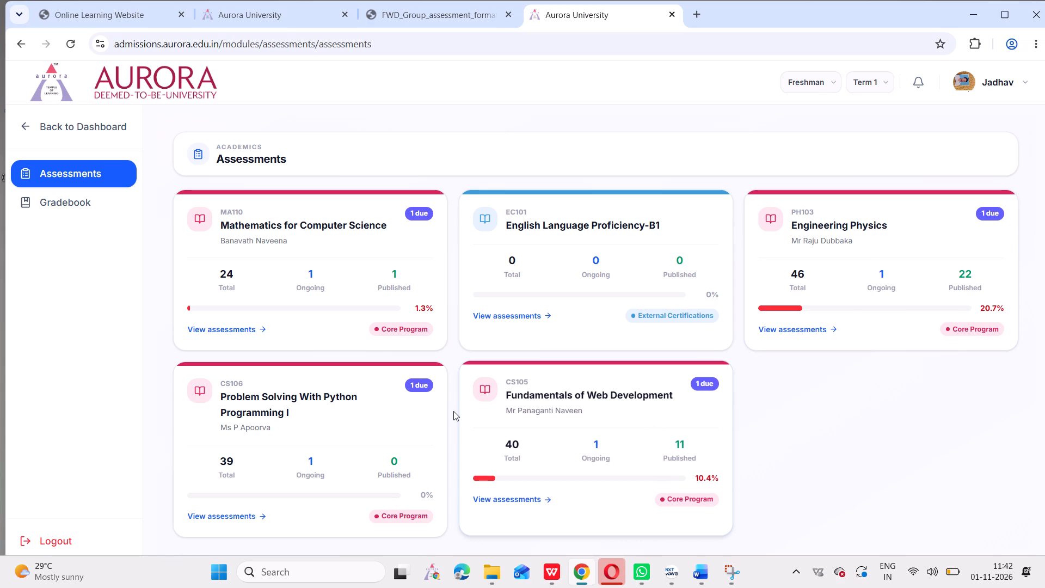
pyautogui.doubleClick(407, 421)
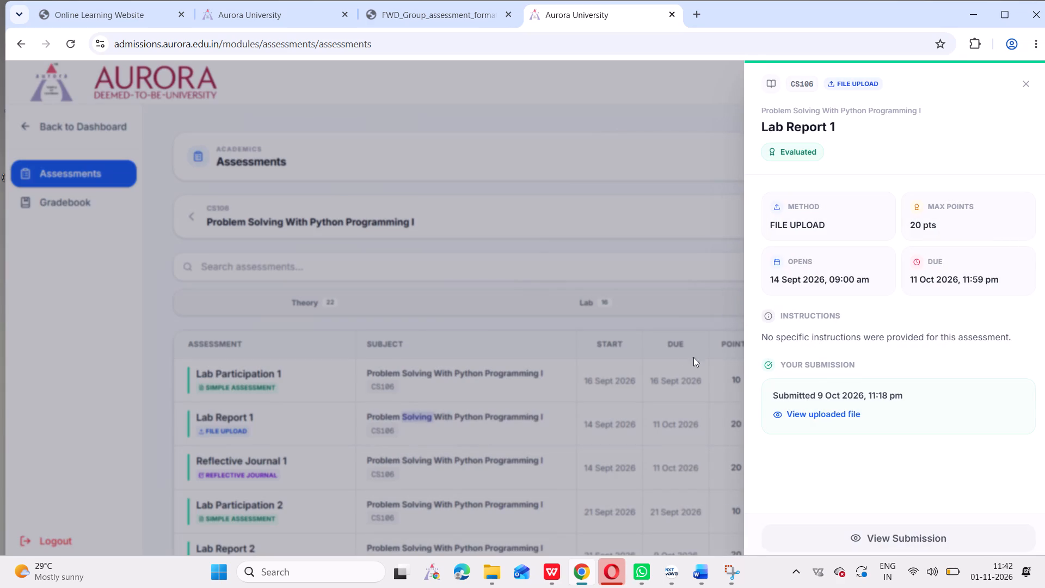
pyautogui.click(683, 355)
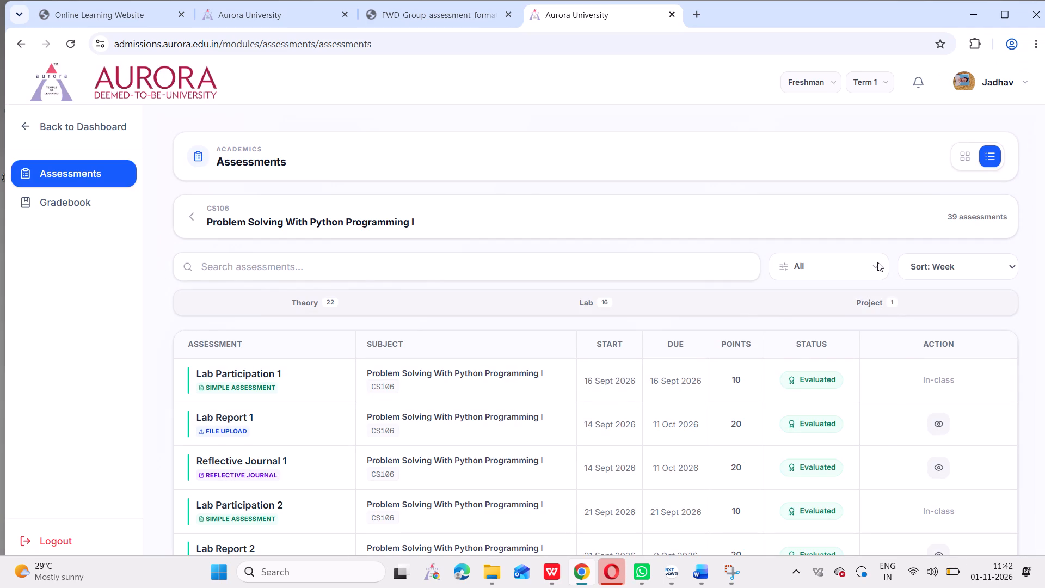
pyautogui.click(877, 262)
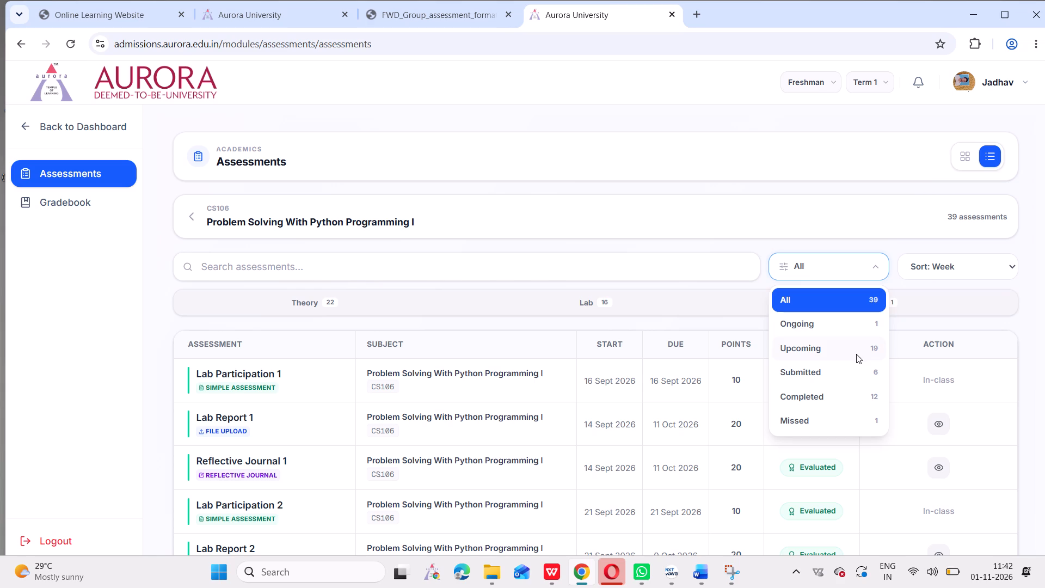
pyautogui.click(856, 367)
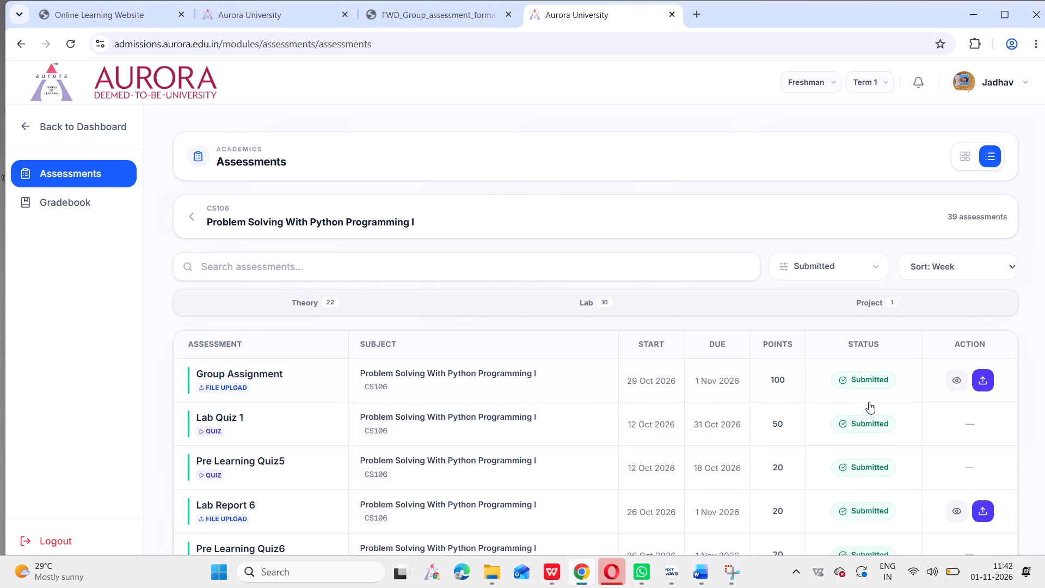
# Open the submitted Python Group Assignment file, look through its programs and explanations to the last page, and close it.
pyautogui.scroll(-1, 869, 405)
pyautogui.click(951, 341)
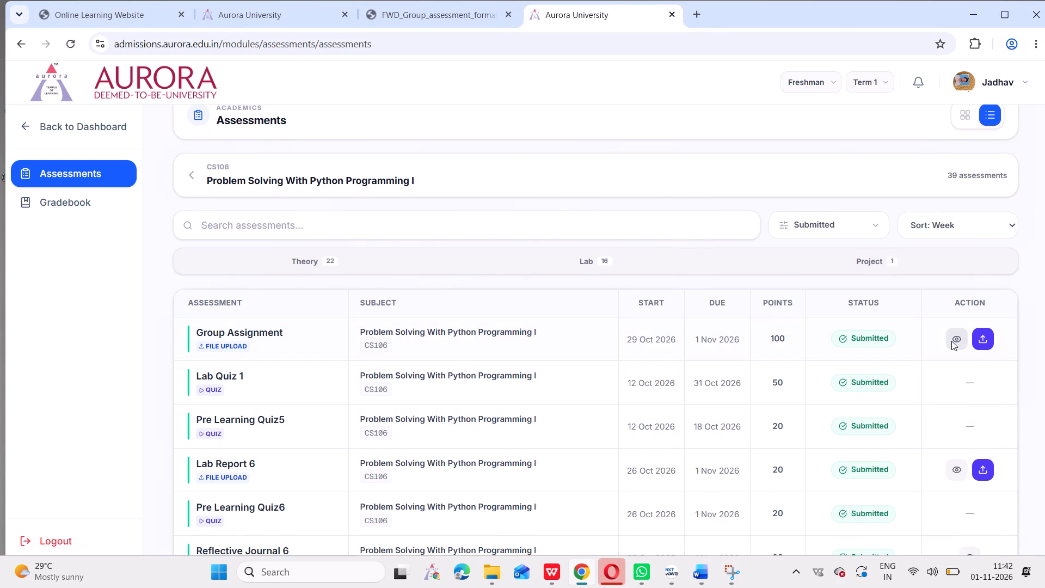
pyautogui.scroll(-7, 613, 396)
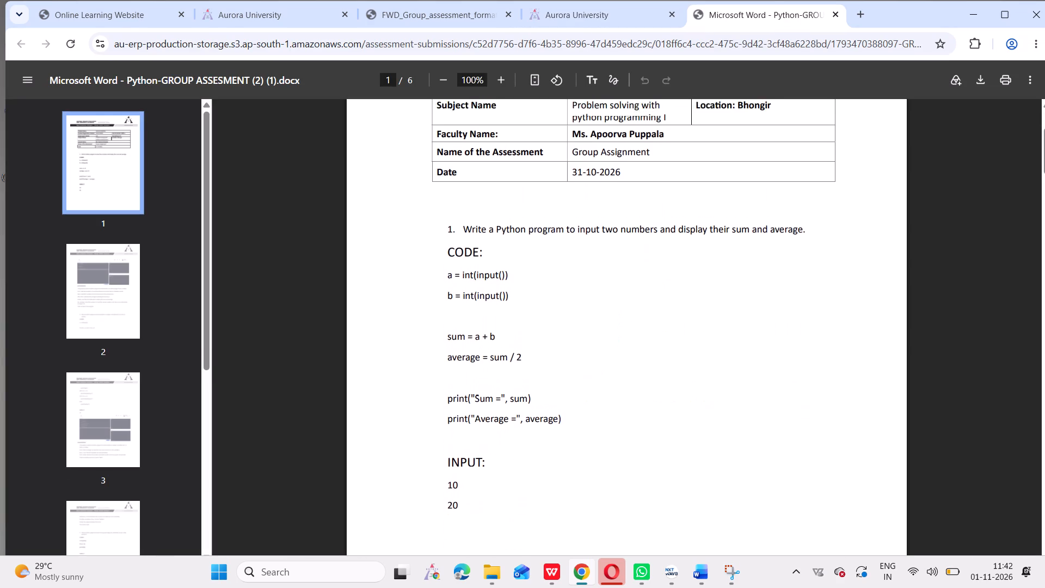
pyautogui.scroll(-18, 613, 396)
pyautogui.scroll(-7, 613, 396)
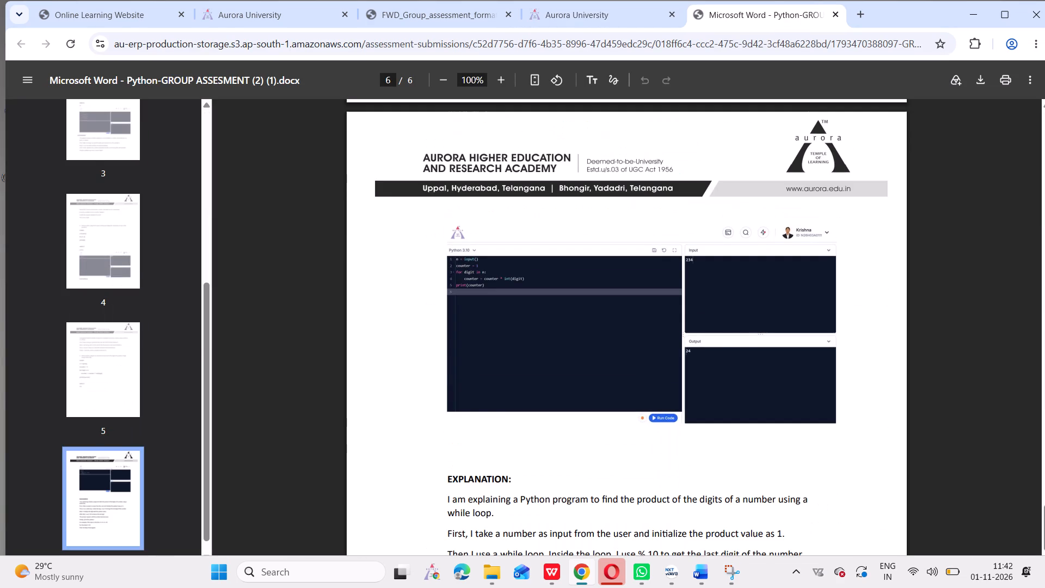
pyautogui.click(835, 16)
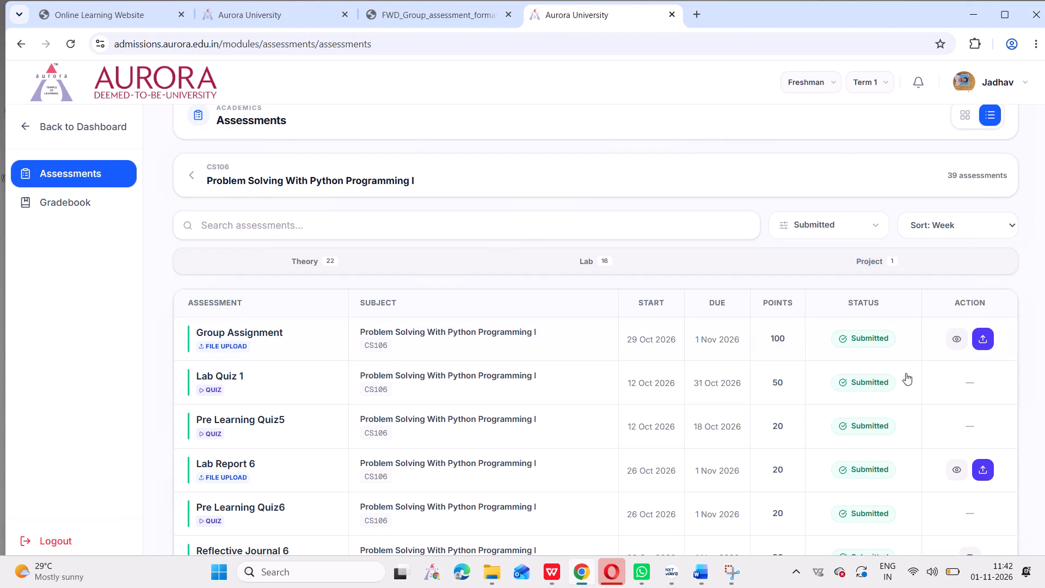
# Open the submitted Python Lab Report 6 file, review its cover, certificate and code pages through page 4, and close it.
pyautogui.click(957, 461)
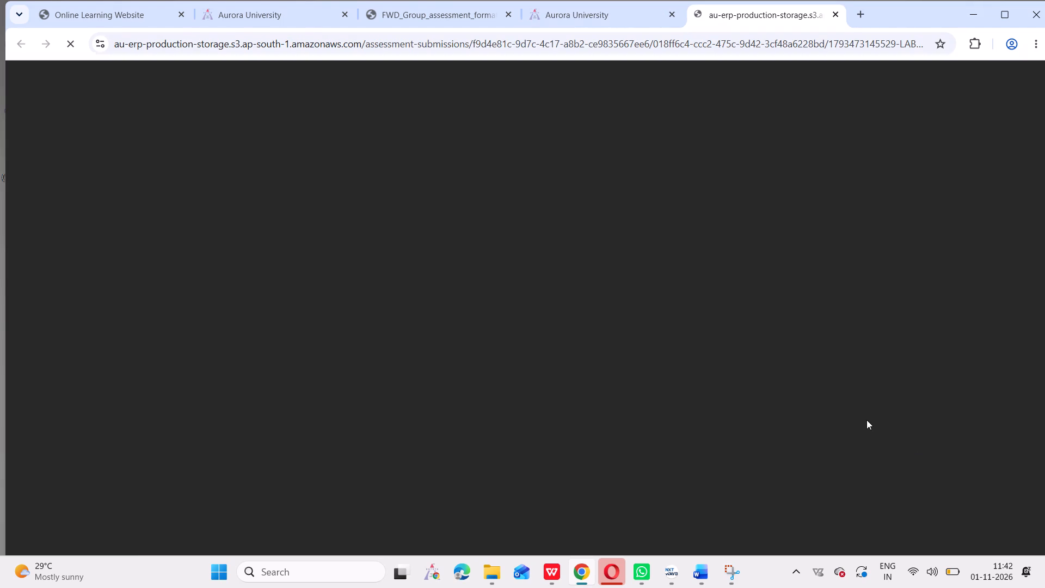
pyautogui.scroll(-11, 643, 309)
pyautogui.scroll(3, 643, 309)
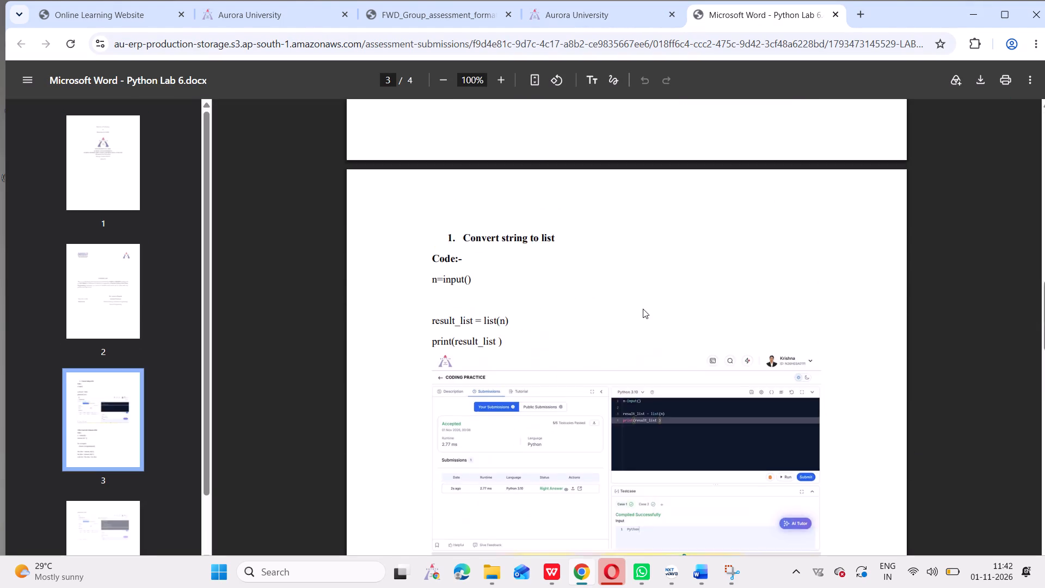
pyautogui.scroll(1, 643, 309)
pyautogui.scroll(-6, 643, 309)
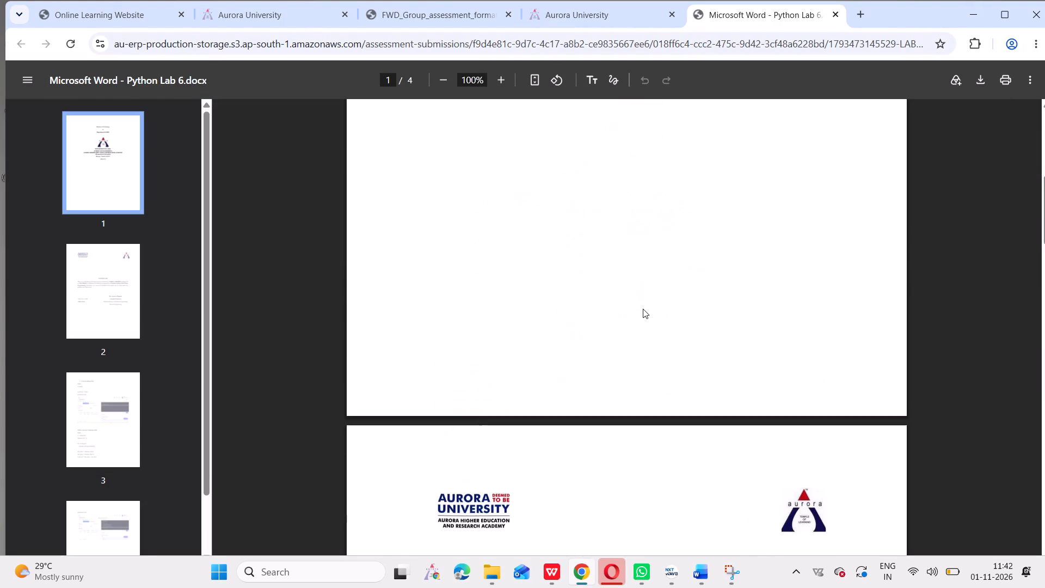
pyautogui.scroll(-6, 643, 309)
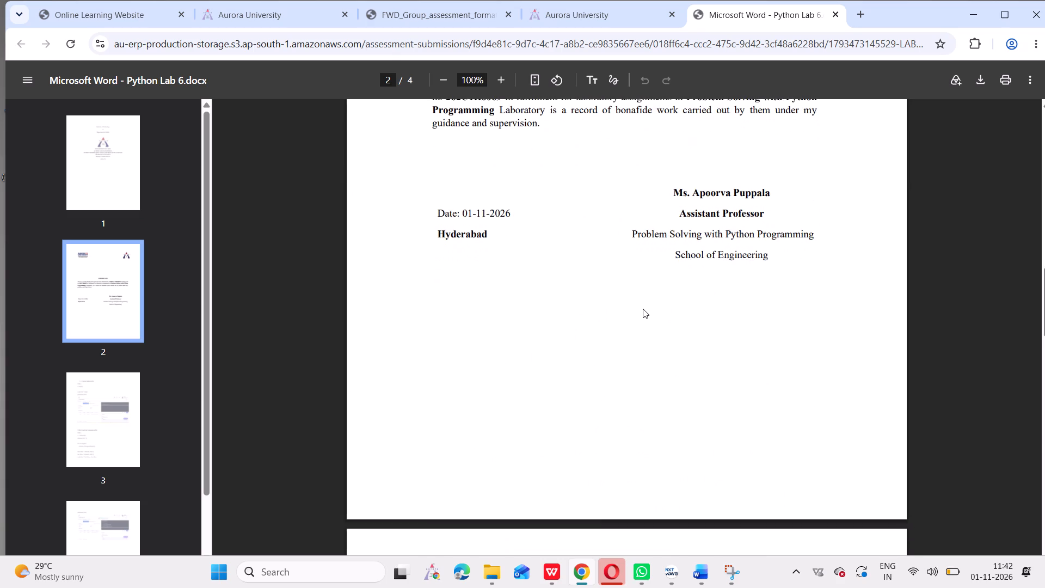
pyautogui.scroll(-6, 643, 309)
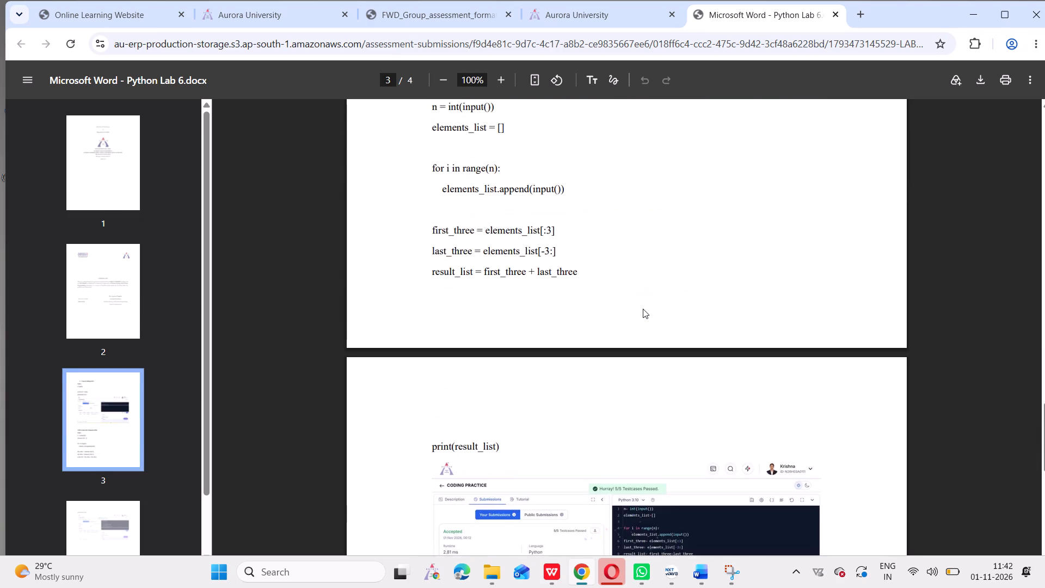
pyautogui.scroll(-14, 643, 309)
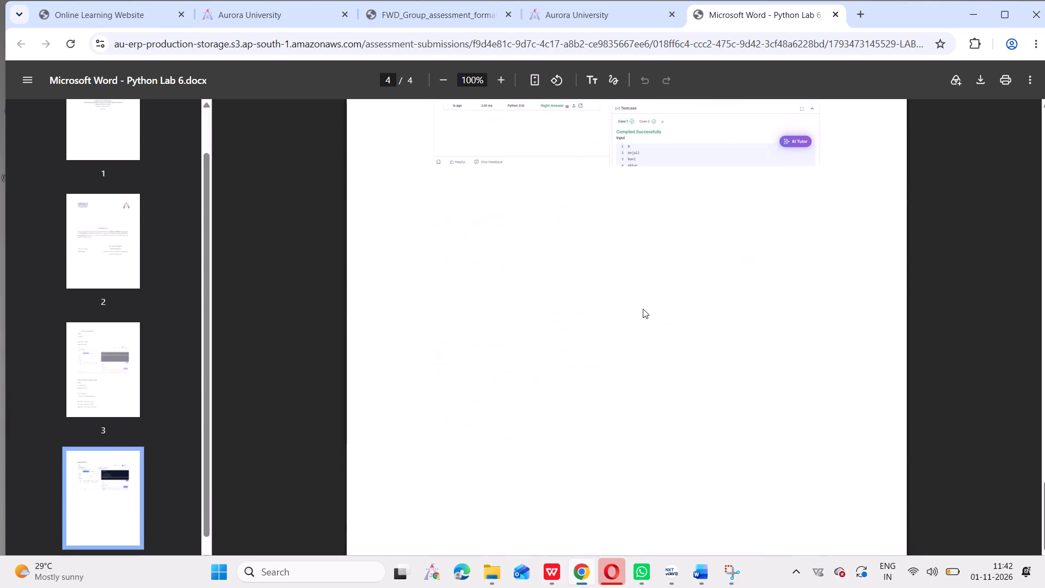
pyautogui.scroll(1, 643, 309)
pyautogui.click(838, 13)
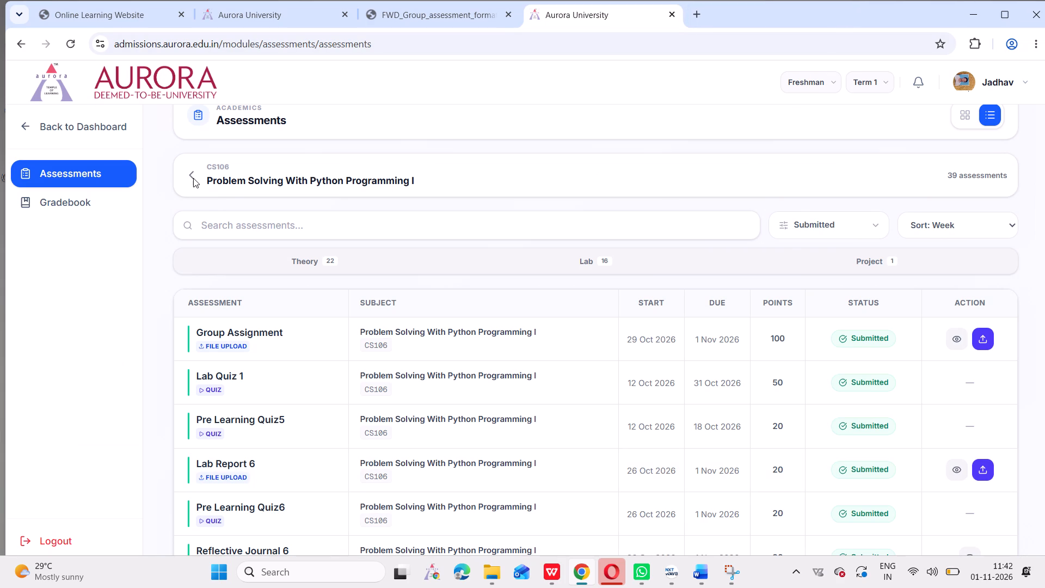
# Switch to the Engineering Physics assessments and filter them by Submitted.
pyautogui.click(193, 178)
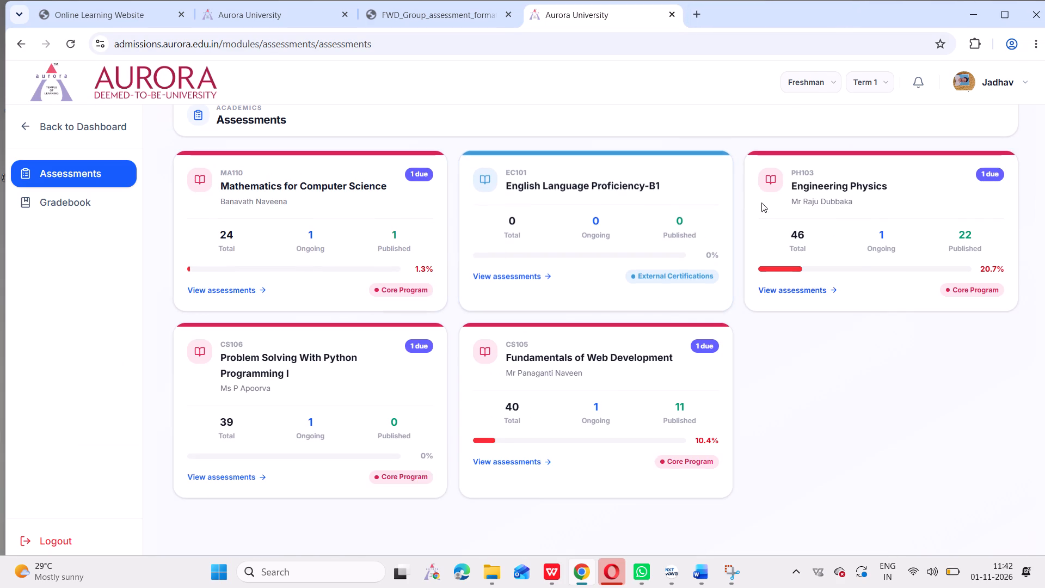
pyautogui.click(804, 228)
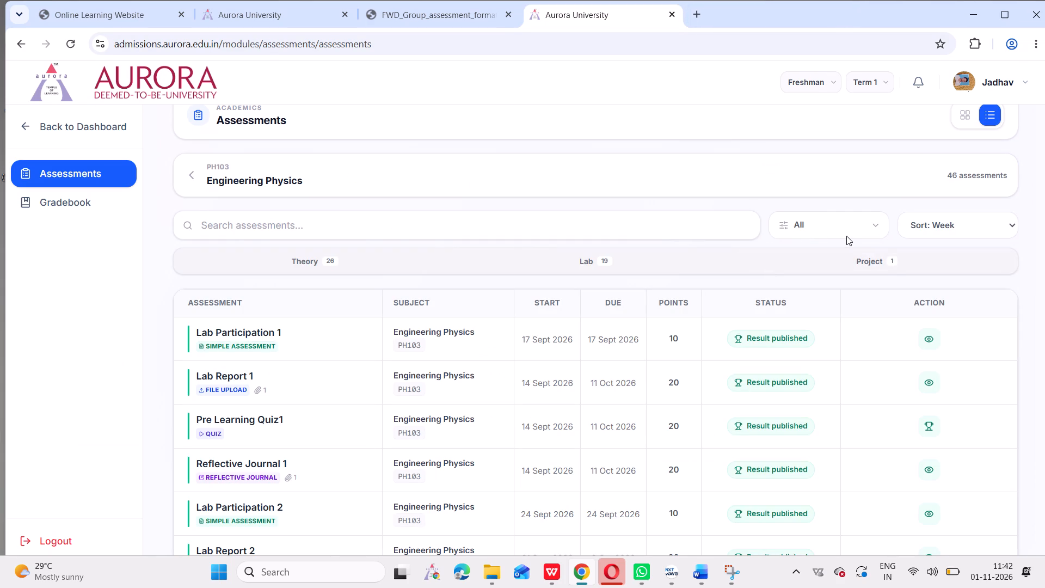
pyautogui.click(846, 236)
pyautogui.click(836, 333)
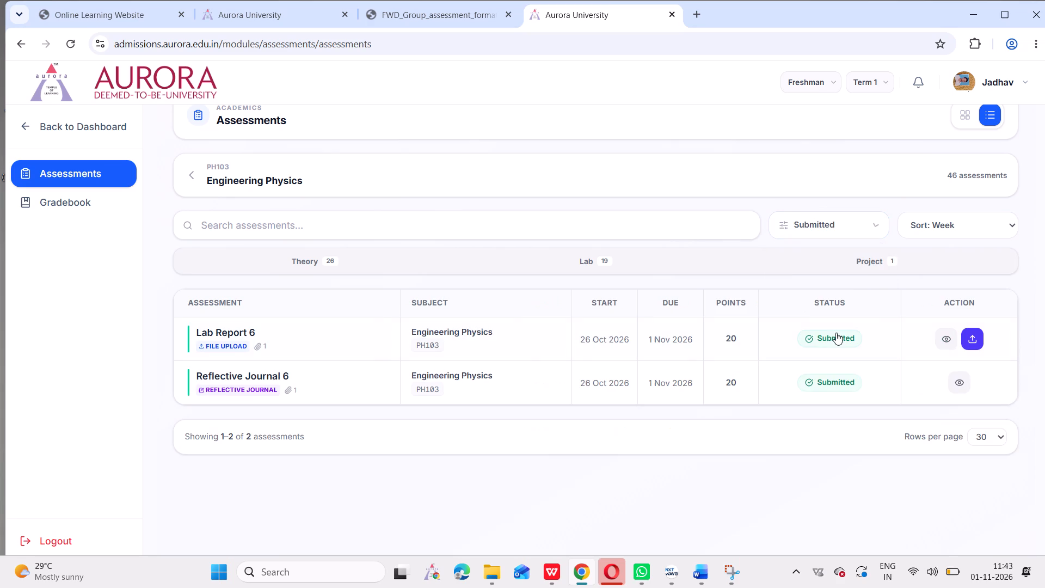
# Open the submitted Engineering Physics Lab Report 6 file, look through its graphs and answers to page 8, and close it.
pyautogui.click(938, 340)
pyautogui.scroll(-16, 556, 395)
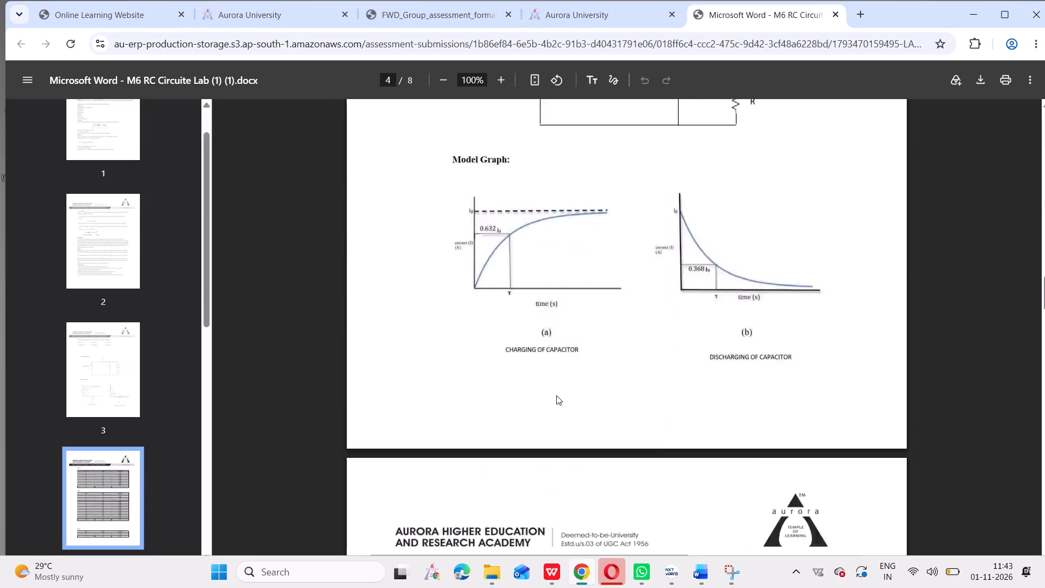
pyautogui.scroll(-18, 556, 395)
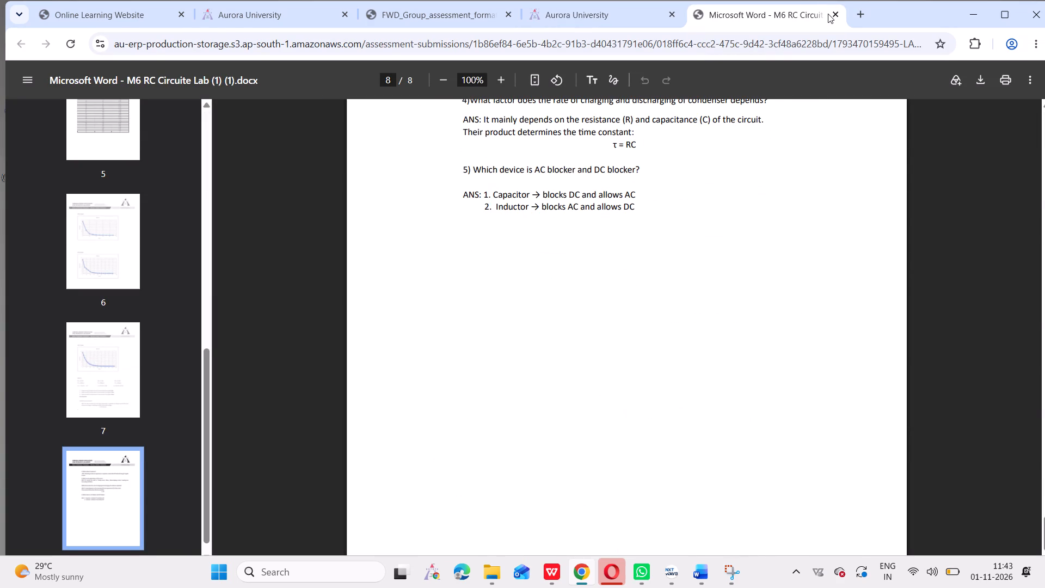
pyautogui.click(834, 13)
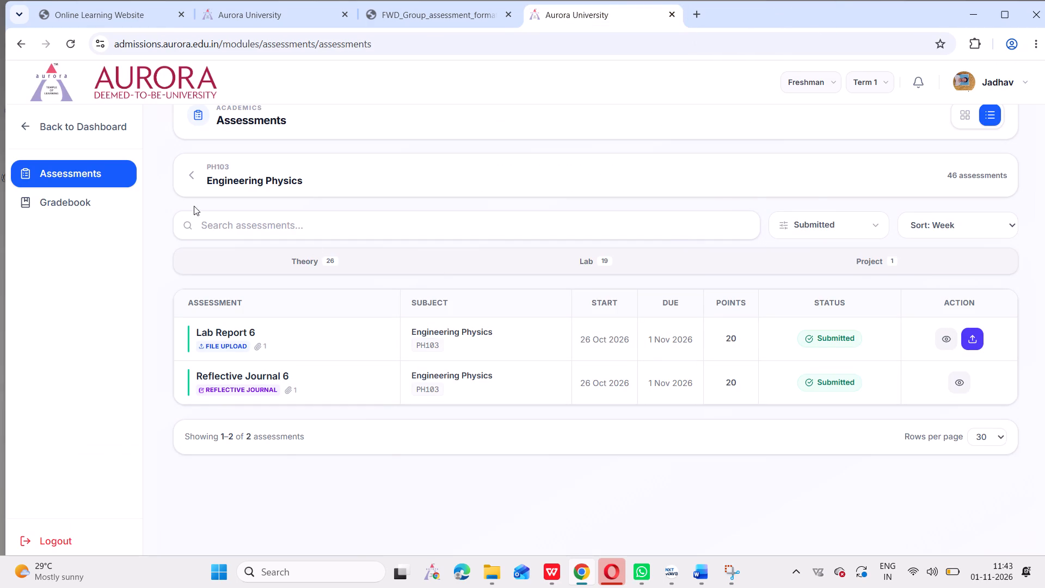
# Return to the Fundamentals of Web Development assessments and filter them by Submitted.
pyautogui.click(195, 172)
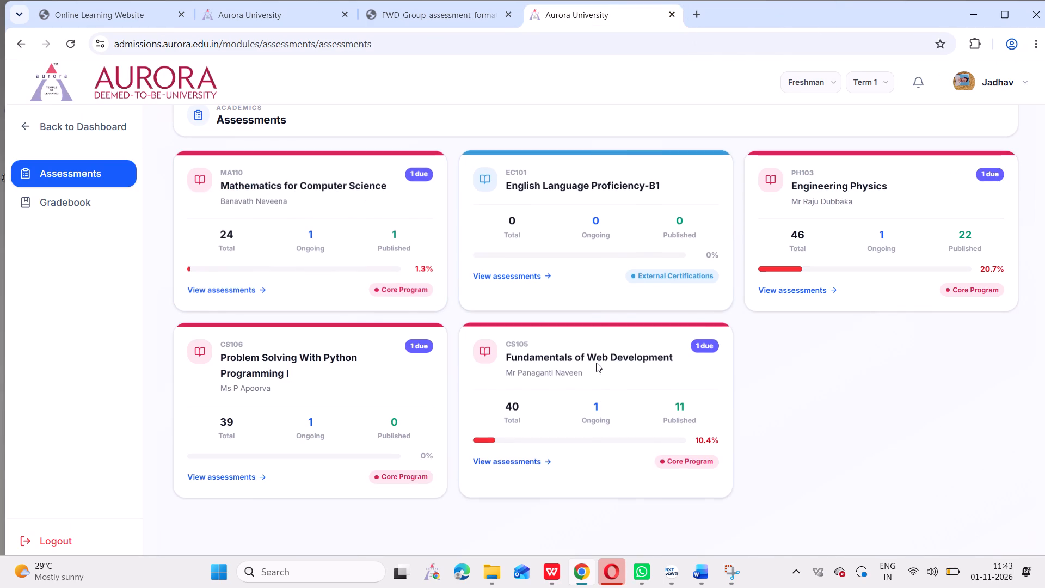
pyautogui.click(597, 390)
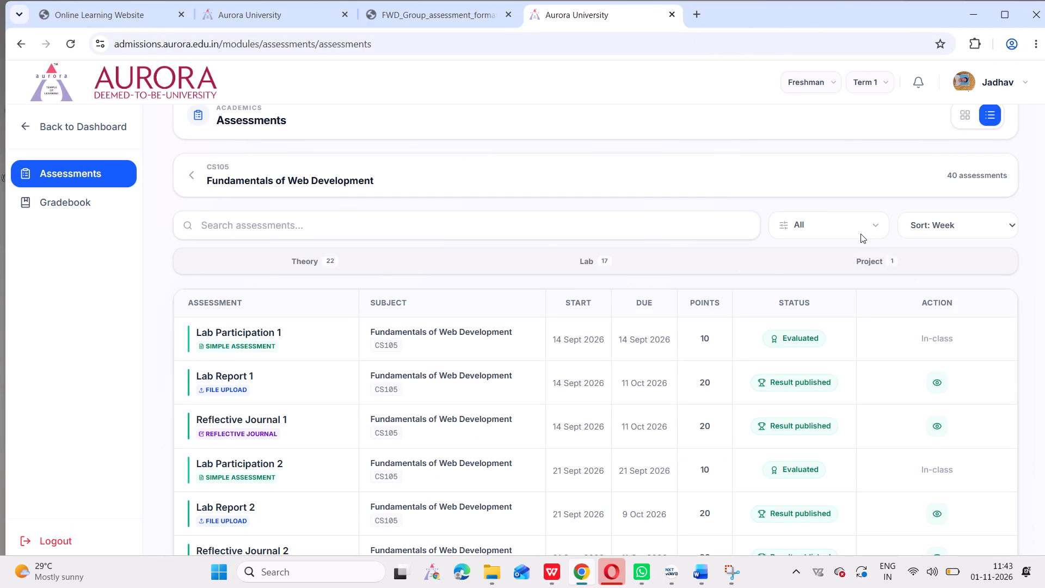
pyautogui.click(860, 234)
pyautogui.click(831, 329)
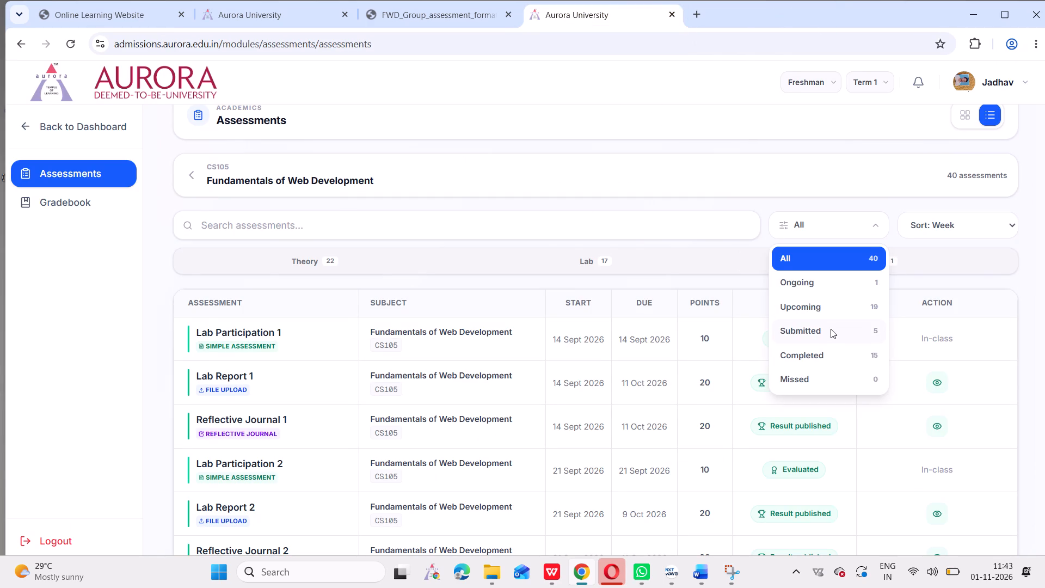
# Open the submitted Web Development Group Assignment file, check its pages through to the website link on page 9, and close it.
pyautogui.click(944, 334)
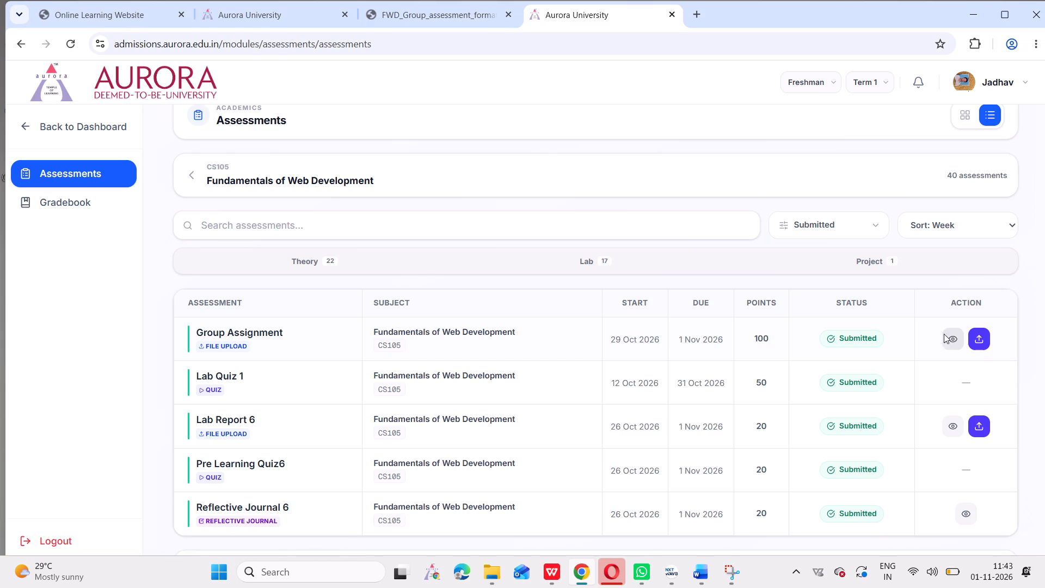
pyautogui.scroll(-9, 622, 389)
pyautogui.scroll(-15, 622, 389)
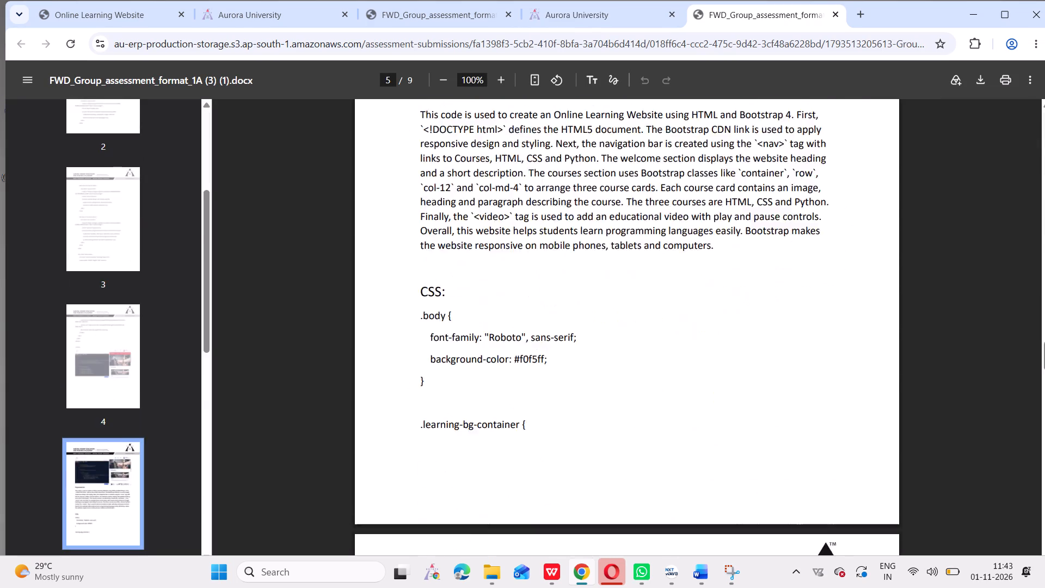
pyautogui.scroll(-15, 622, 389)
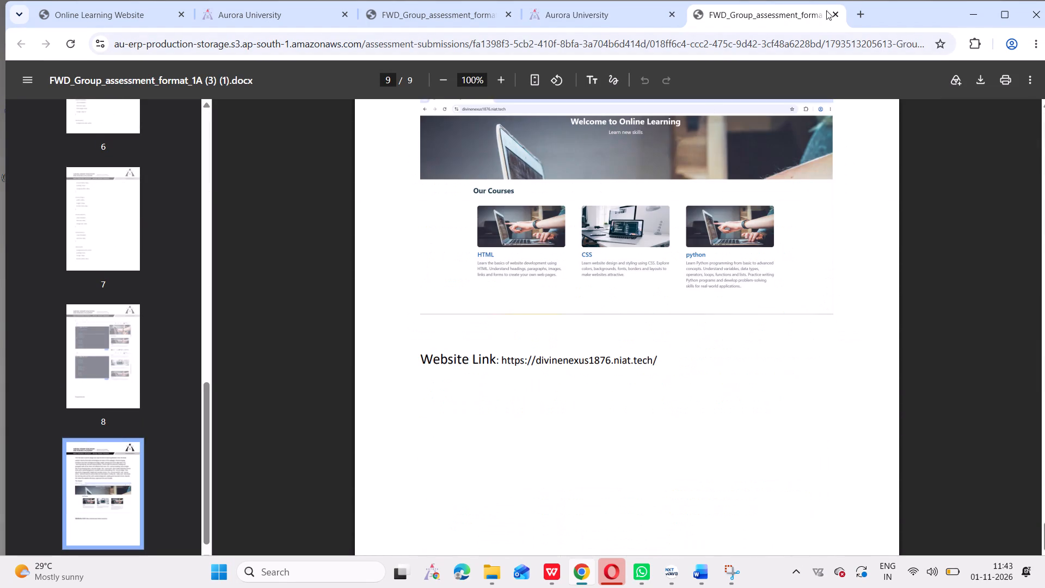
pyautogui.click(831, 10)
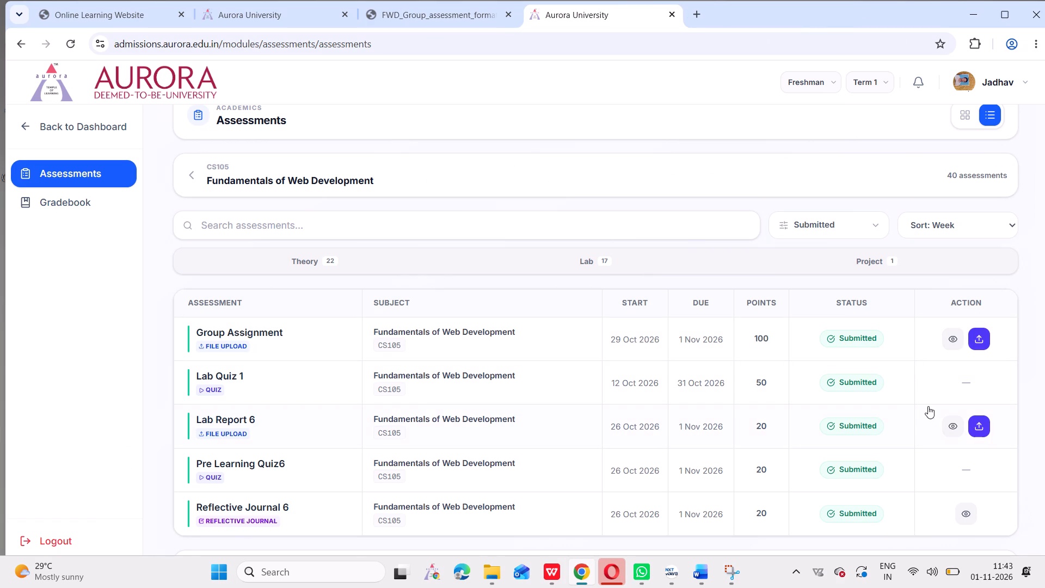
# Open the submitted Web Development Lab Report 6 file, look through its pages to page 11, and close it along with the assessments list.
pyautogui.click(950, 416)
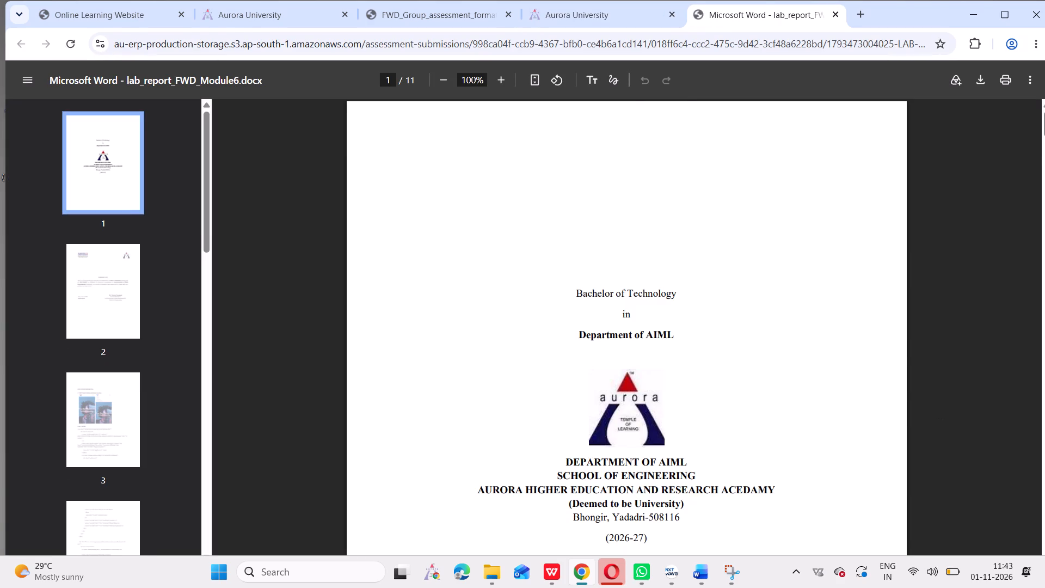
pyautogui.scroll(-15, 616, 282)
pyautogui.scroll(-7, 616, 282)
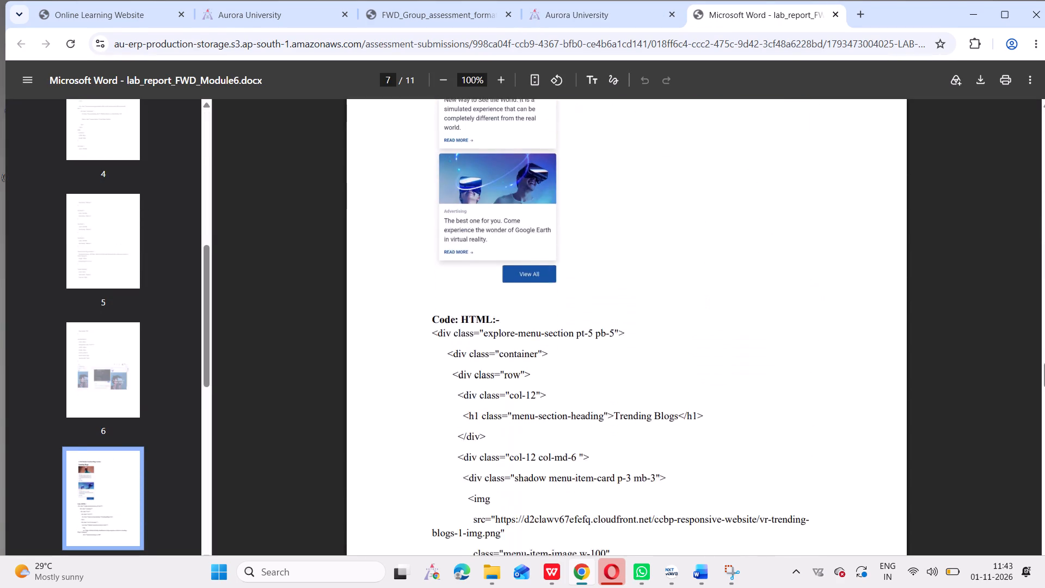
pyautogui.scroll(-11, 616, 282)
pyautogui.scroll(1, 616, 282)
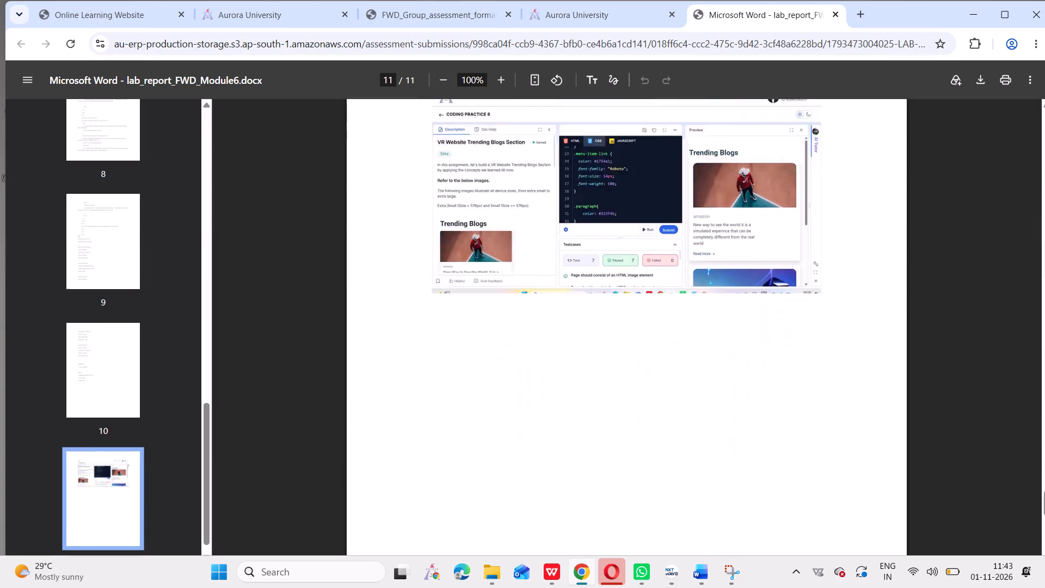
pyautogui.scroll(14, 616, 282)
pyautogui.scroll(13, 616, 282)
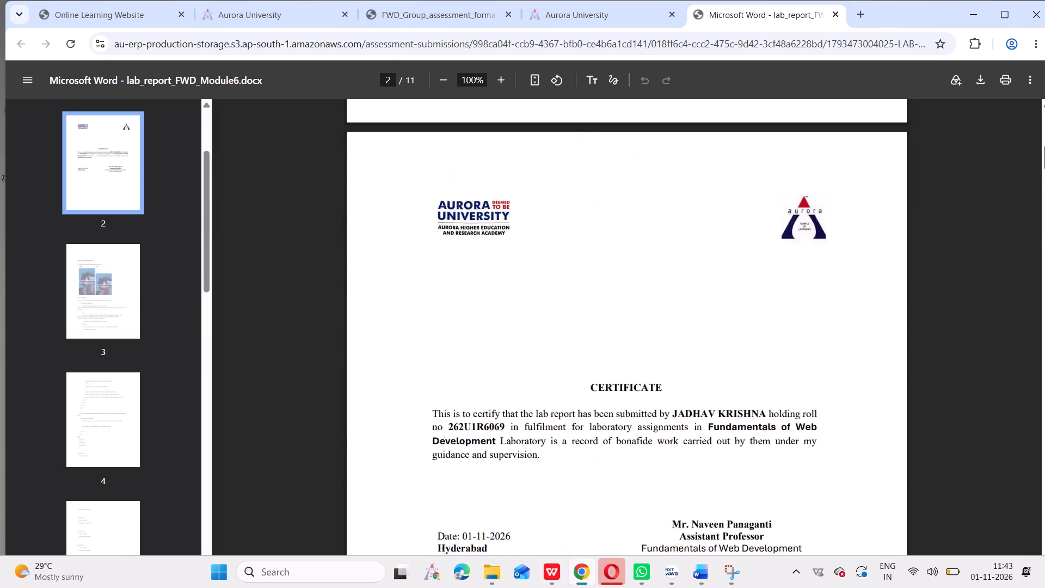
pyautogui.scroll(3, 616, 282)
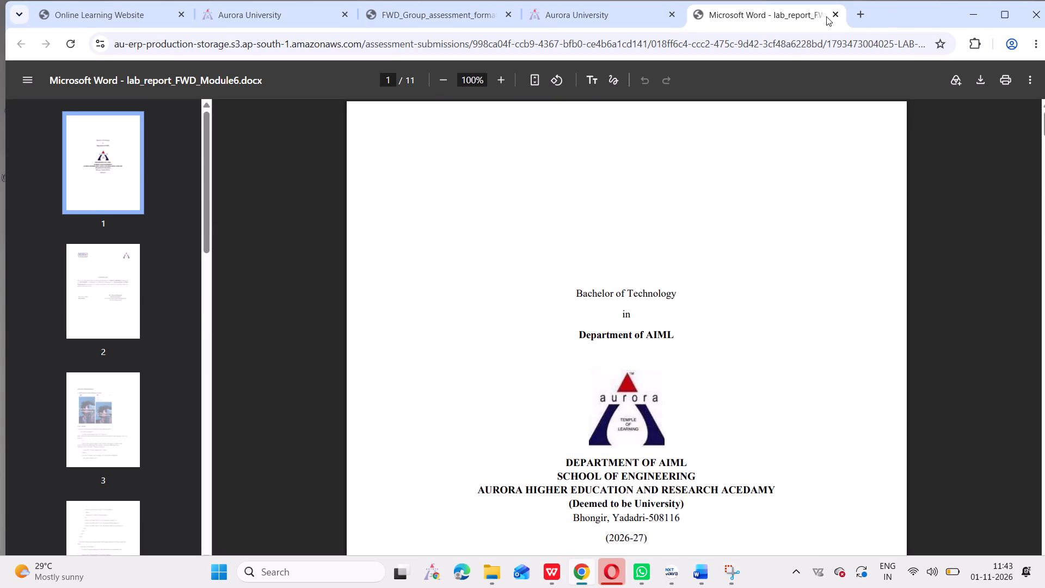
pyautogui.click(834, 15)
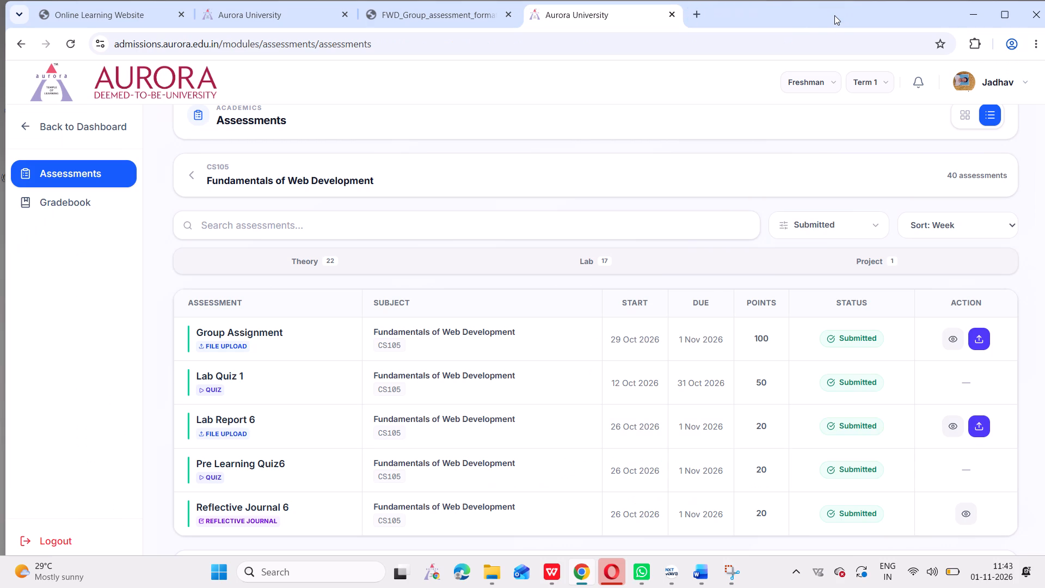
pyautogui.click(673, 15)
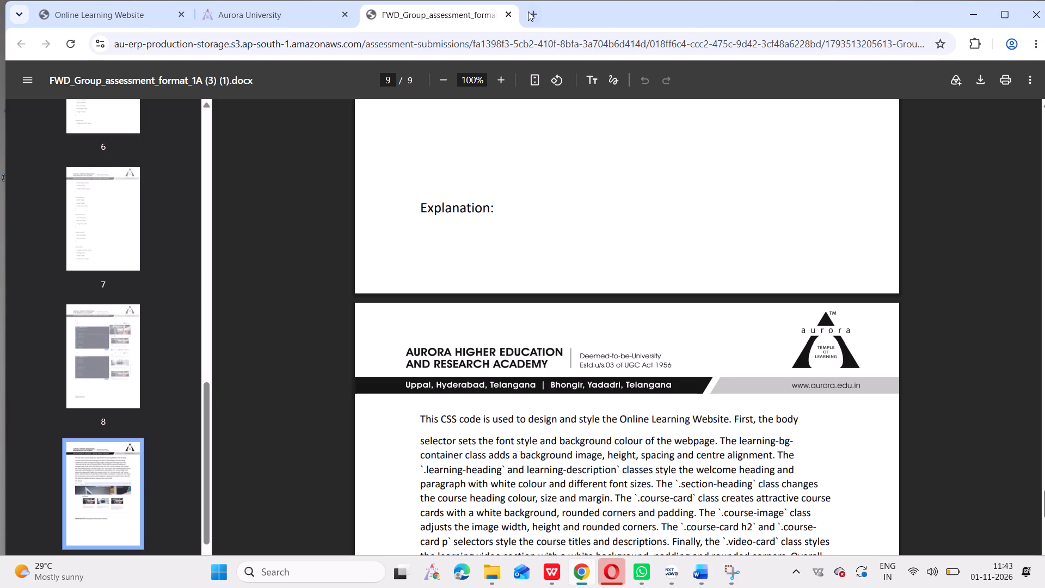
pyautogui.click(528, 11)
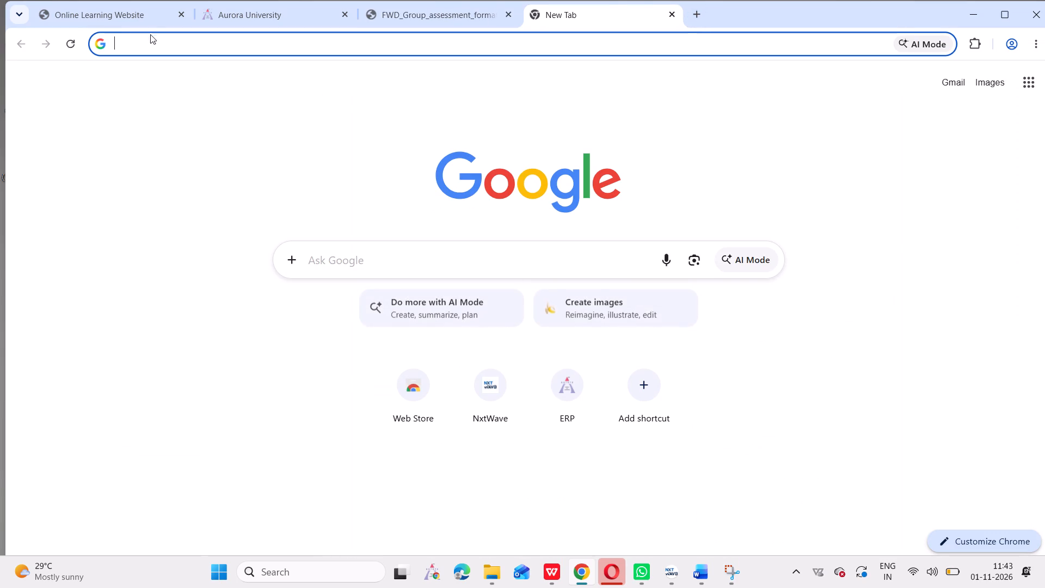
pyautogui.moveTo(150, 33); pyautogui.dragTo(126, 42)
pyautogui.click(126, 42)
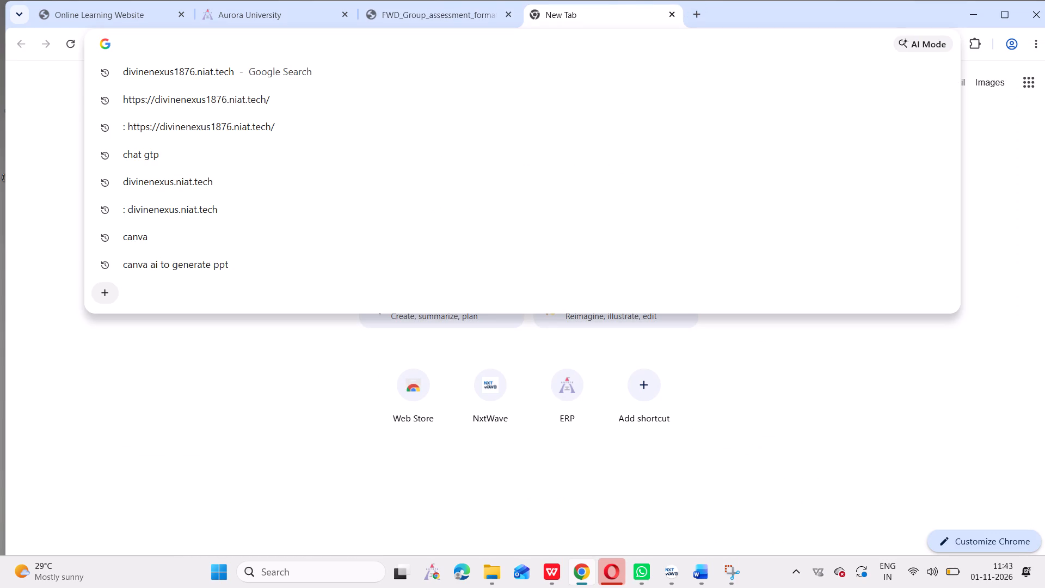
pyautogui.click(166, 101)
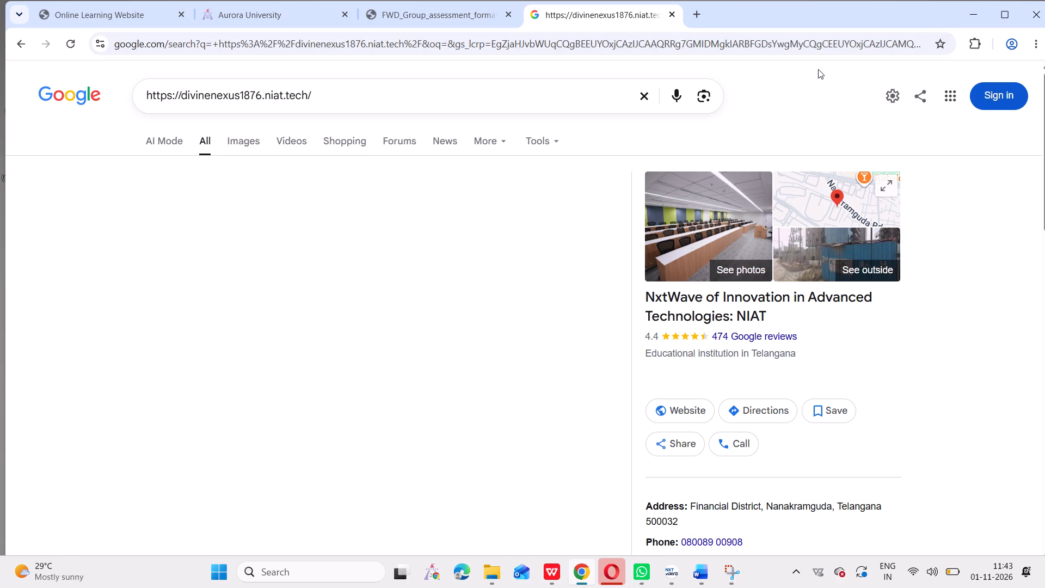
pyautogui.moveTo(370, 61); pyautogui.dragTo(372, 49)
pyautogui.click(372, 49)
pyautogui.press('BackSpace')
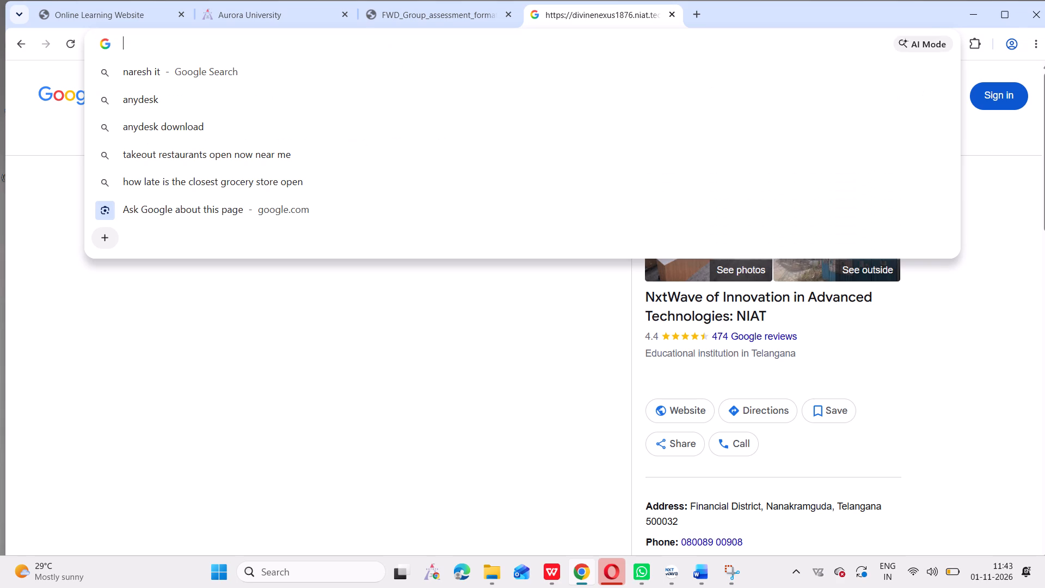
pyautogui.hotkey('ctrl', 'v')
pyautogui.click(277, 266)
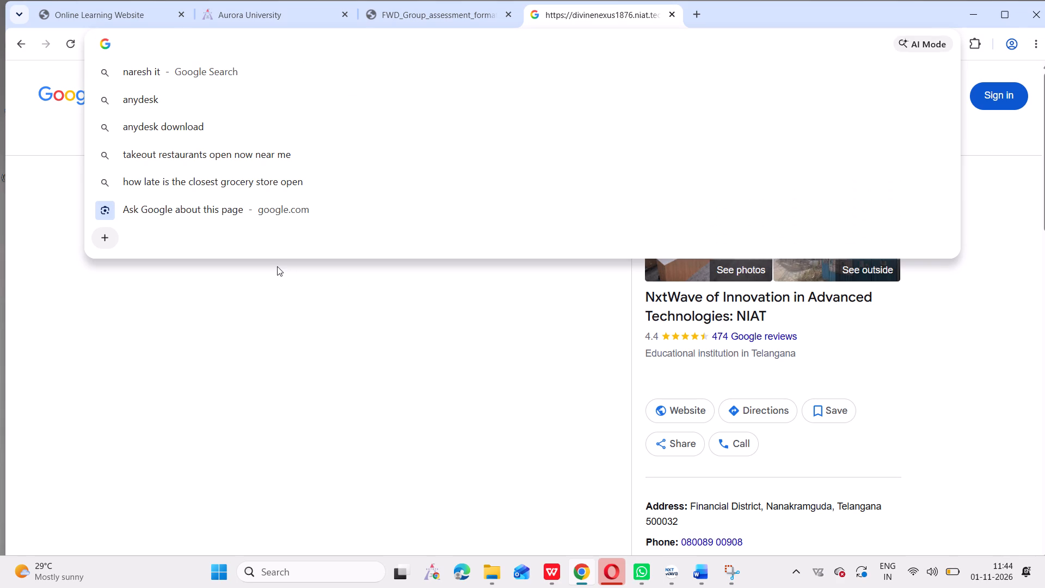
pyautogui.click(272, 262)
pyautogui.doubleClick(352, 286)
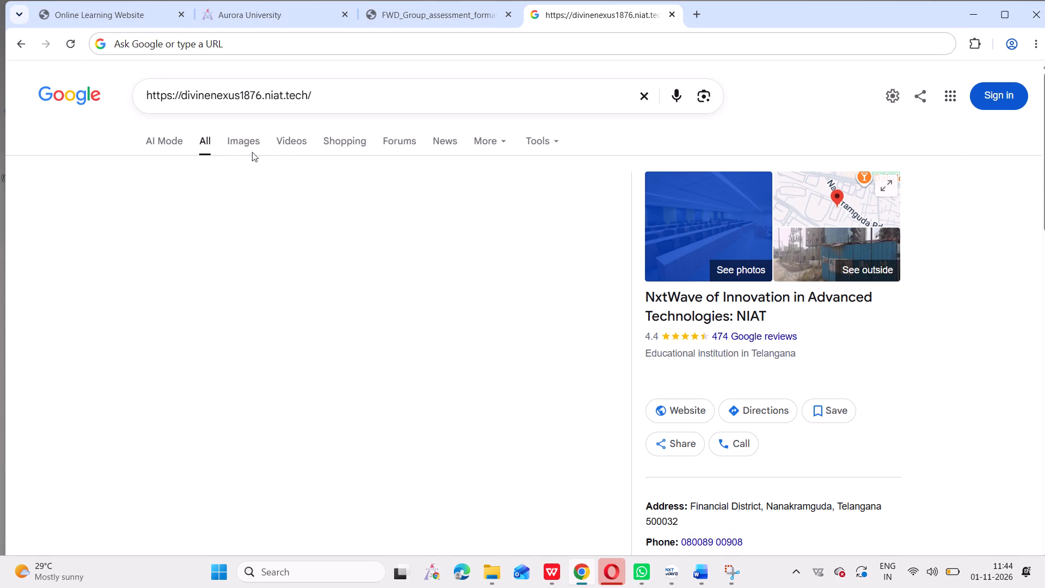
pyautogui.moveTo(285, 85); pyautogui.dragTo(70, 103)
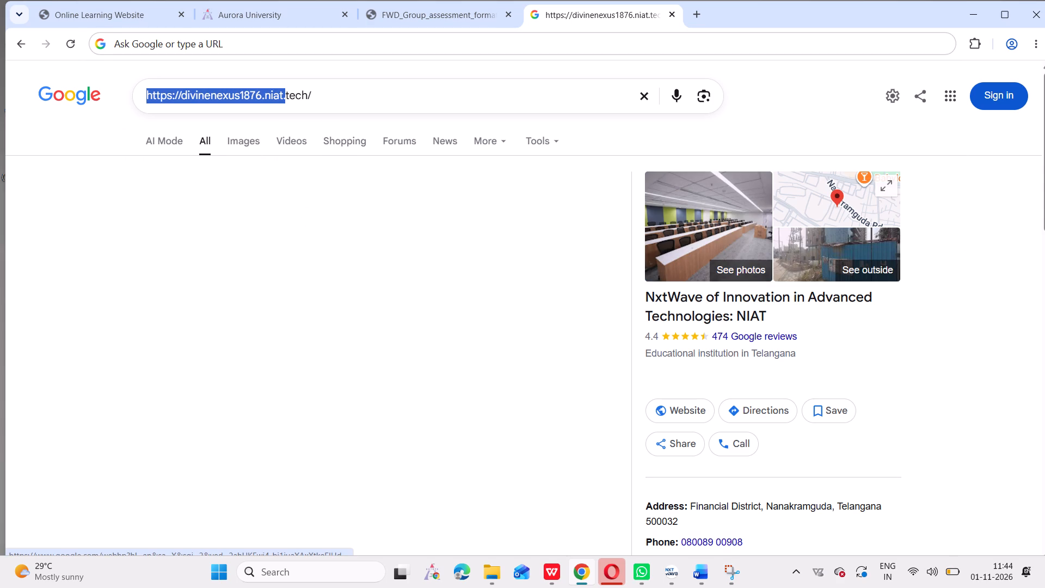
pyautogui.moveTo(70, 103); pyautogui.dragTo(70, 103)
pyautogui.click(248, 219)
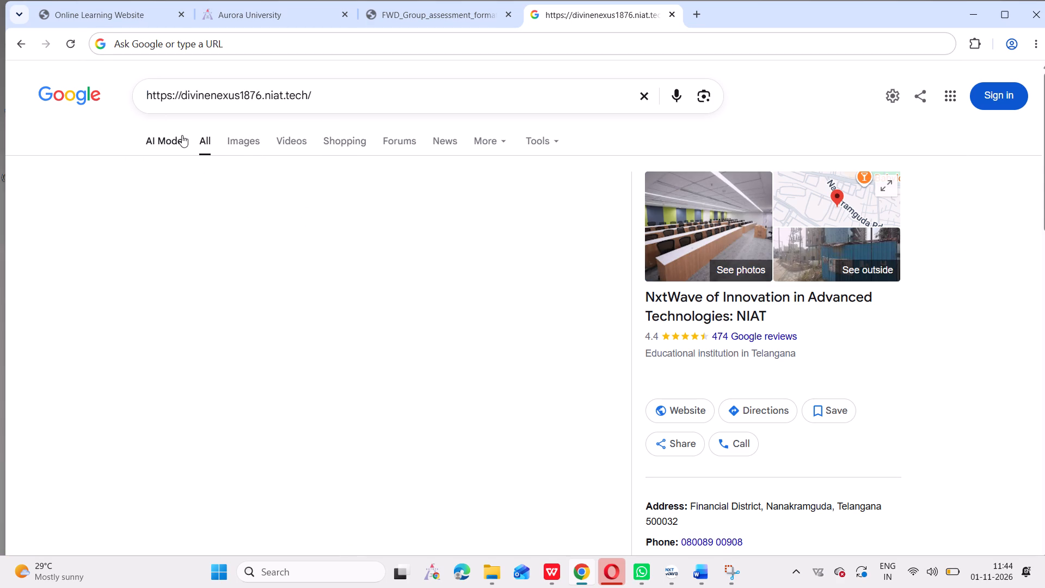
pyautogui.moveTo(145, 93); pyautogui.dragTo(299, 100)
pyautogui.moveTo(299, 100); pyautogui.dragTo(300, 100)
pyautogui.moveTo(331, 94); pyautogui.dragTo(50, 91)
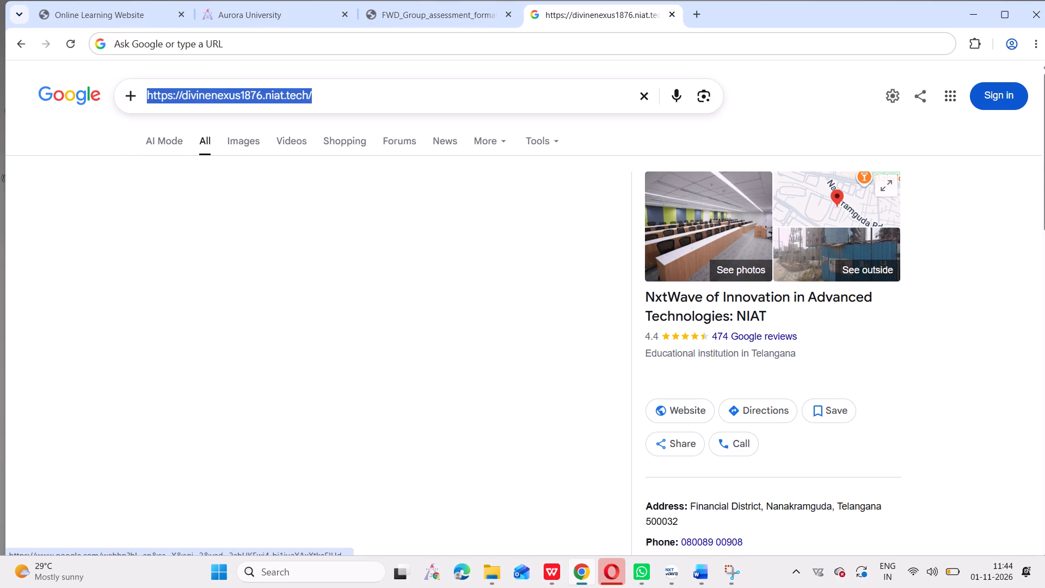
pyautogui.moveTo(50, 91); pyautogui.dragTo(51, 91)
pyautogui.hotkey('ctrl', 'c')
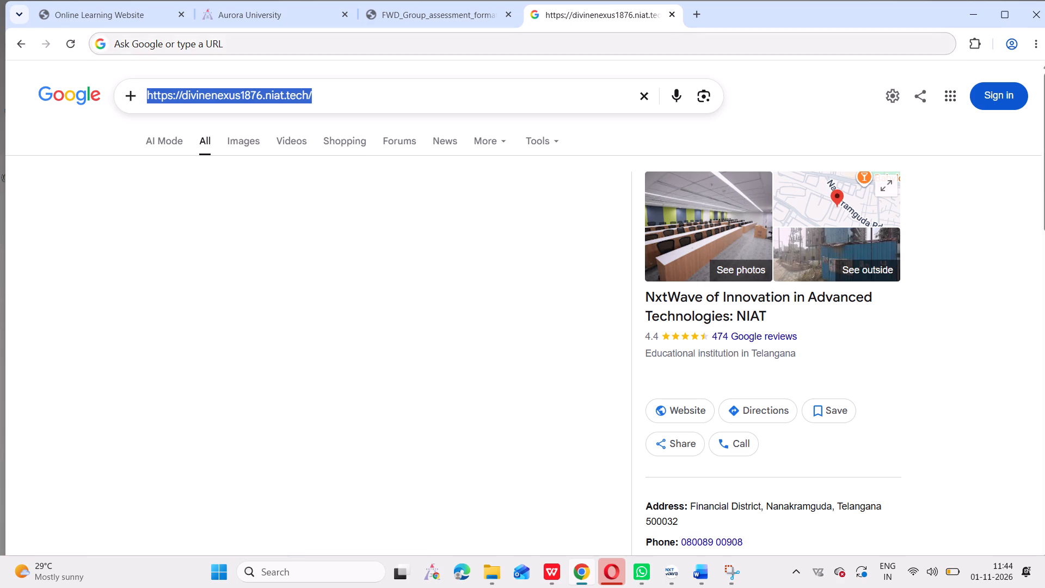
pyautogui.click(126, 42)
pyautogui.hotkey('ctrl', 'v')
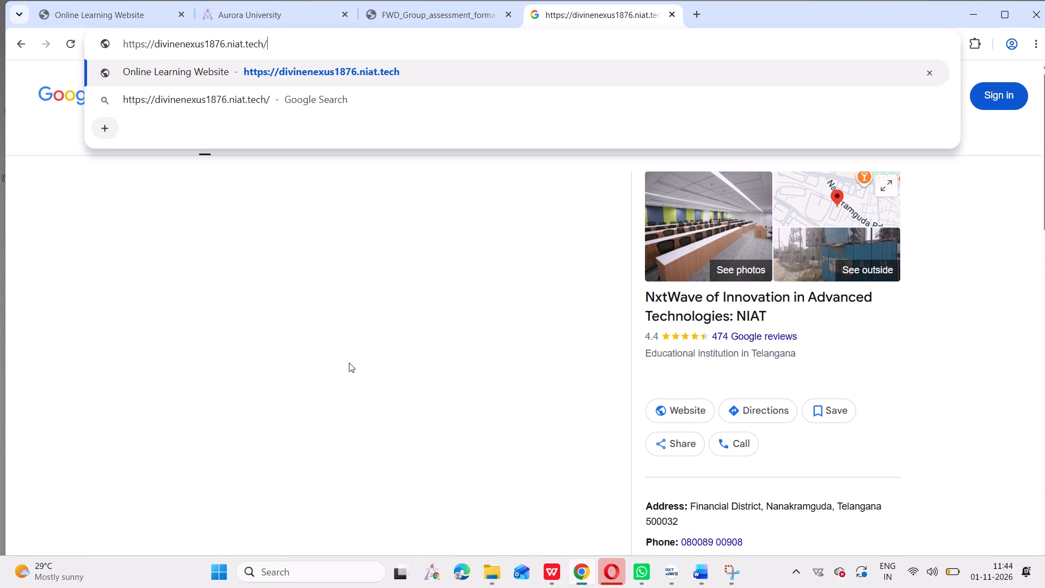
pyautogui.press('Return')
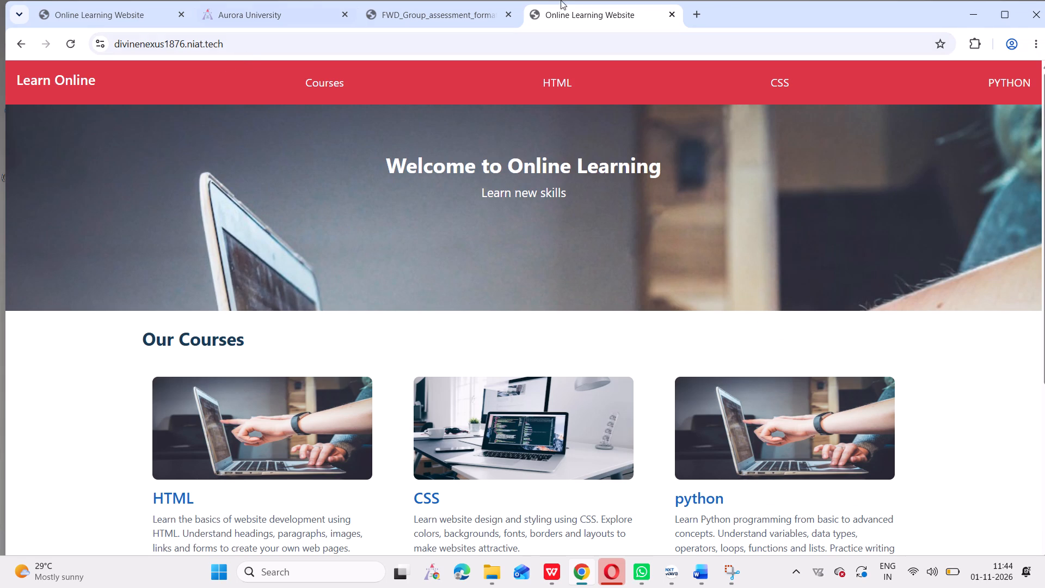
# Close the website check, the group assignment PDF, the Aurora University portal and the remaining Online Learning Website page, ending the browser session.
pyautogui.click(674, 18)
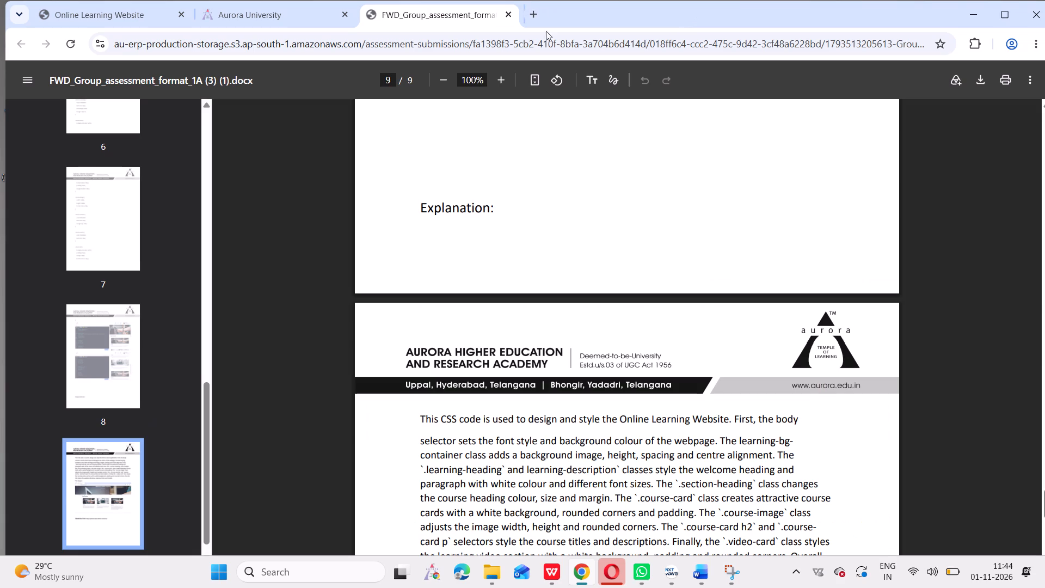
pyautogui.click(511, 13)
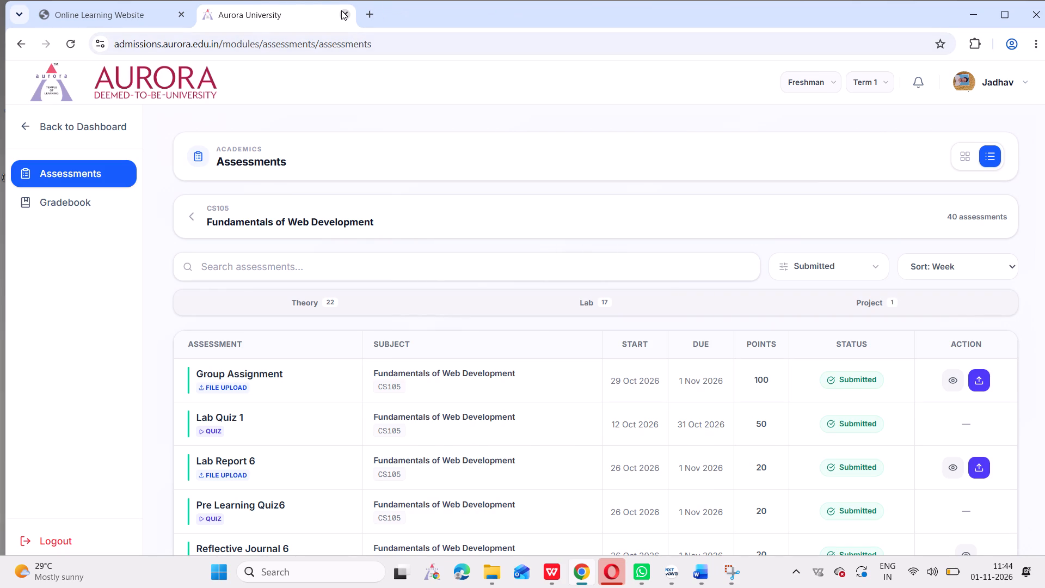
pyautogui.click(341, 10)
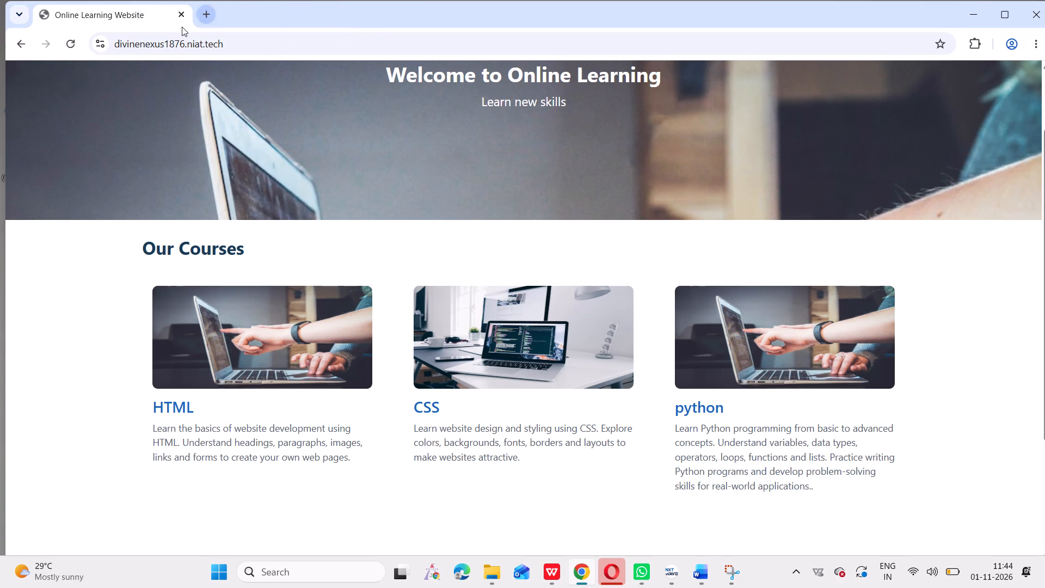
pyautogui.click(184, 19)
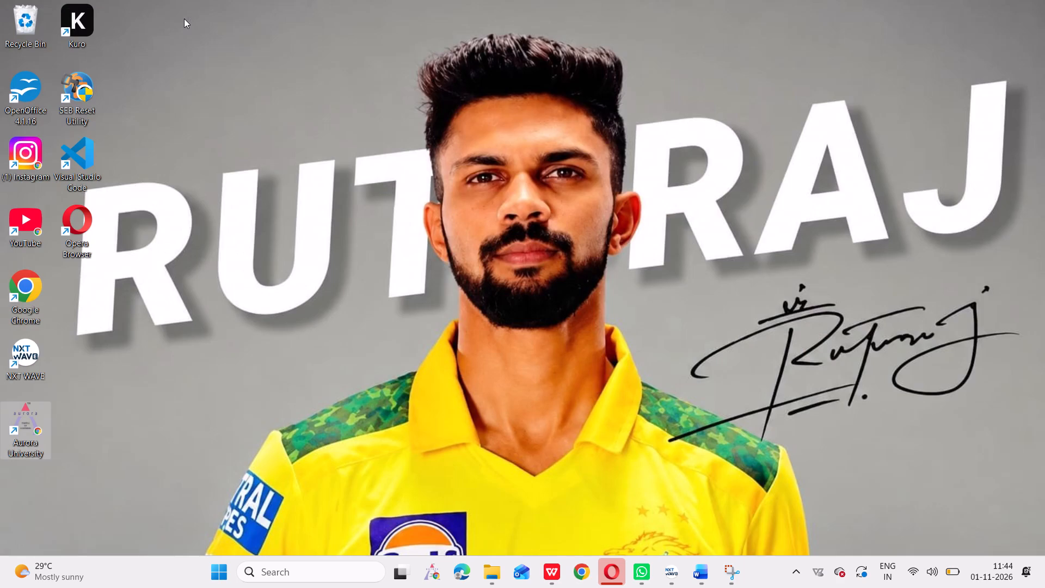